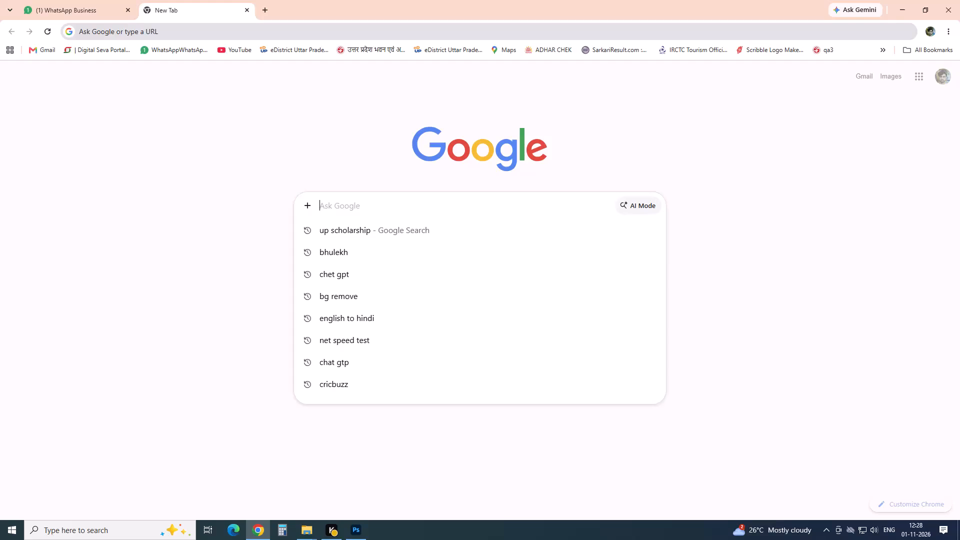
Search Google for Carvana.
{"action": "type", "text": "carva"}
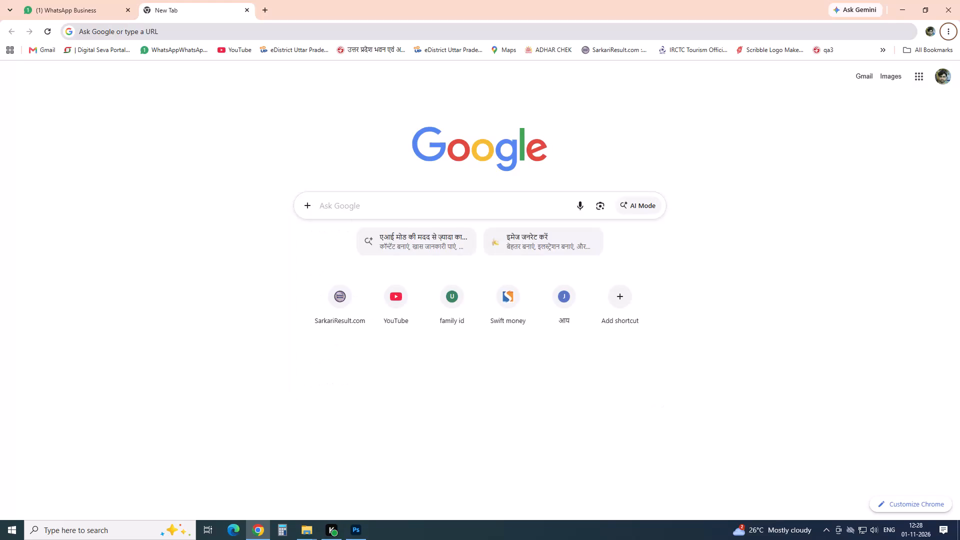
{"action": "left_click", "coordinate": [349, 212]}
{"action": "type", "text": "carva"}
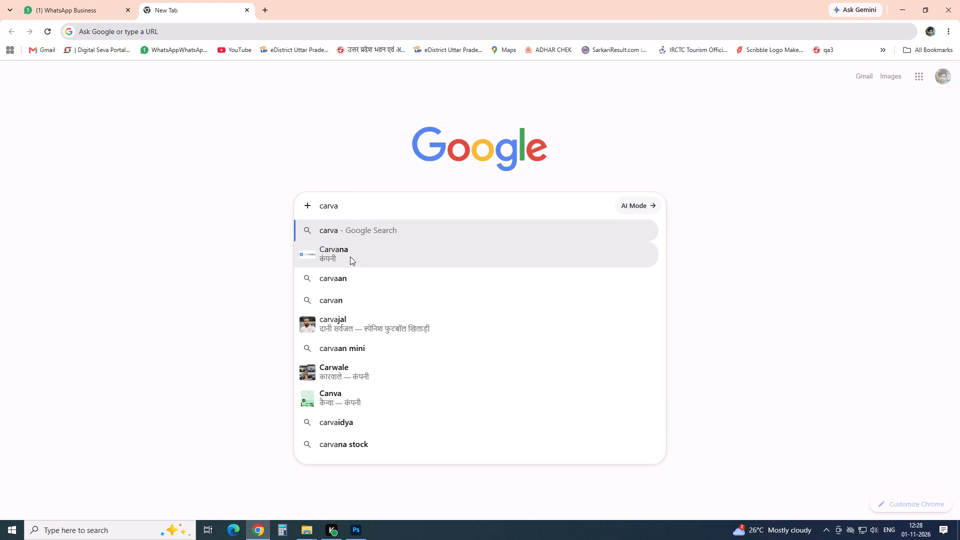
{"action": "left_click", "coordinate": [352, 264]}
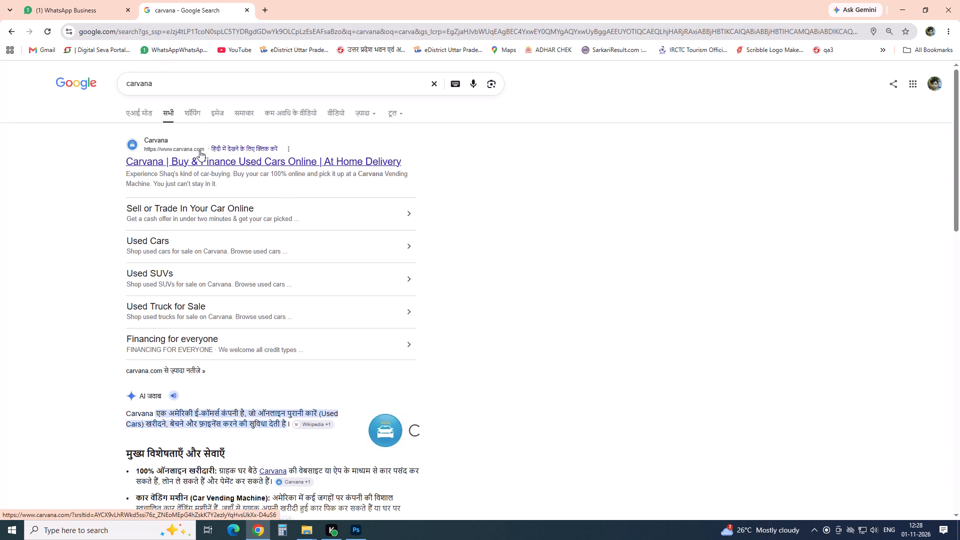
Change the Google search query to "carva lo".
{"action": "left_click", "coordinate": [186, 88]}
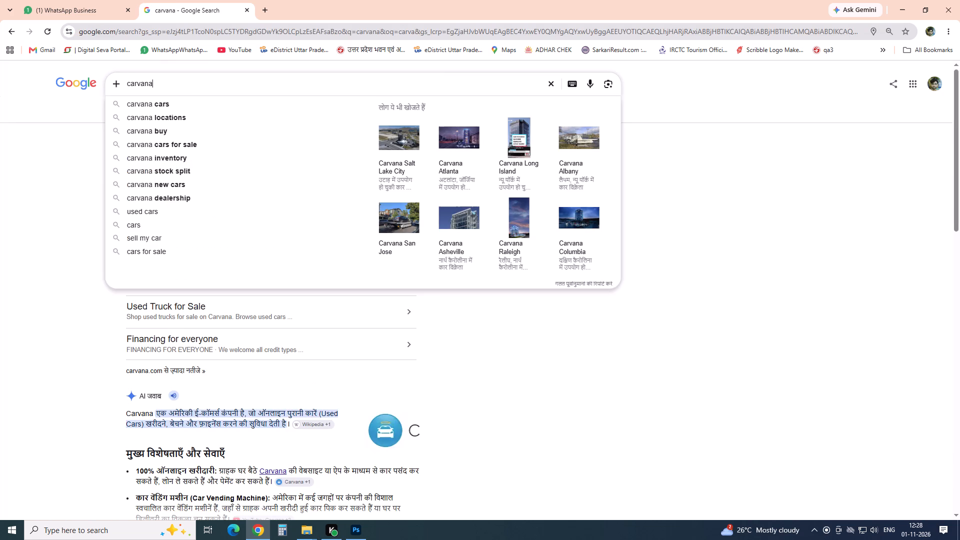
{"action": "key", "text": "BackSpace"}
{"action": "key", "text": "BackSpace"}
{"action": "key", "text": "BackSpace"}
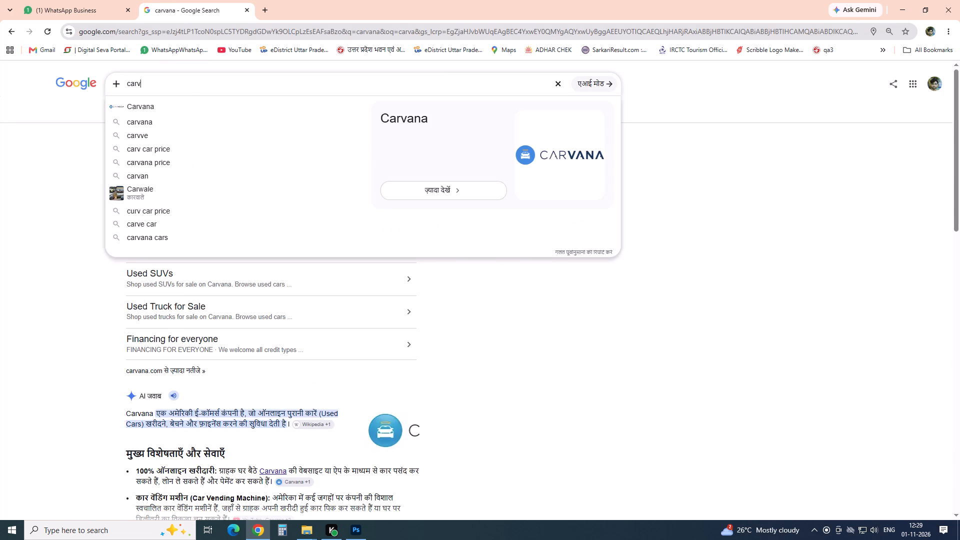
{"action": "type", "text": "a"}
{"action": "key", "text": "space"}
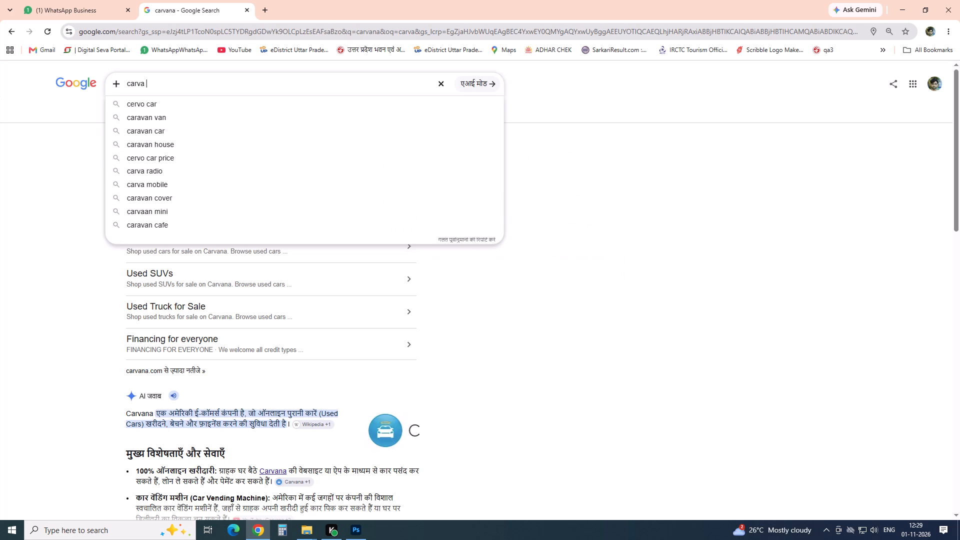
{"action": "type", "text": "lo"}
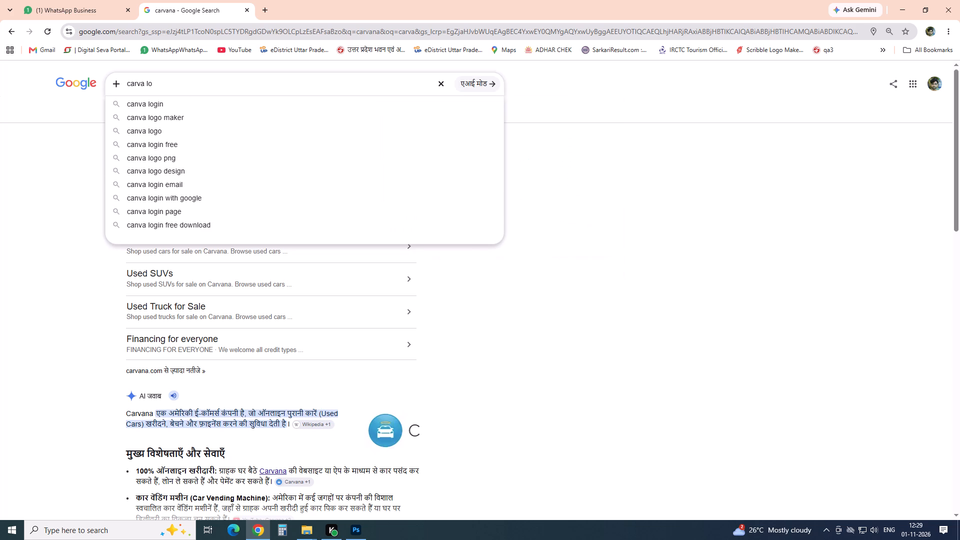
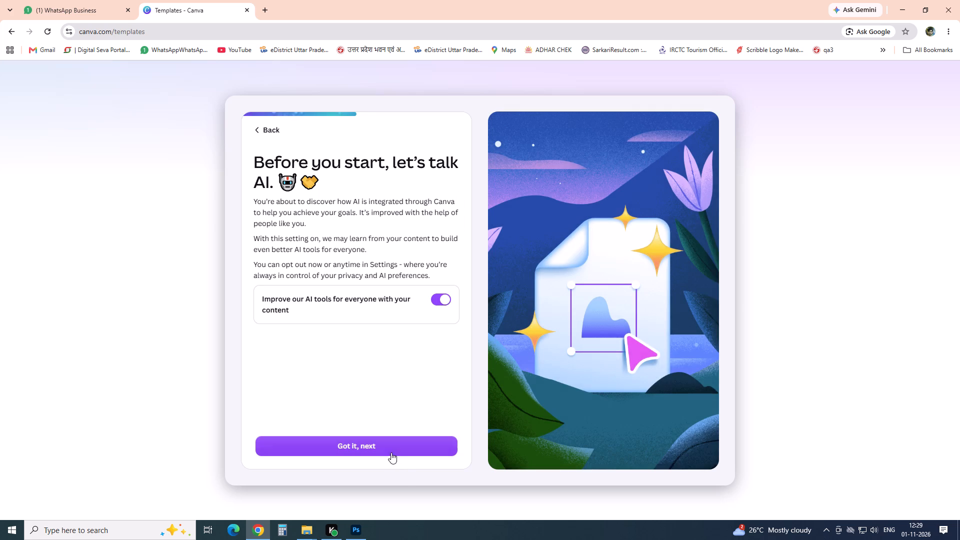
Accept the AI content setting as it stands and continue past the onboarding screen.
{"action": "left_click", "coordinate": [391, 452]}
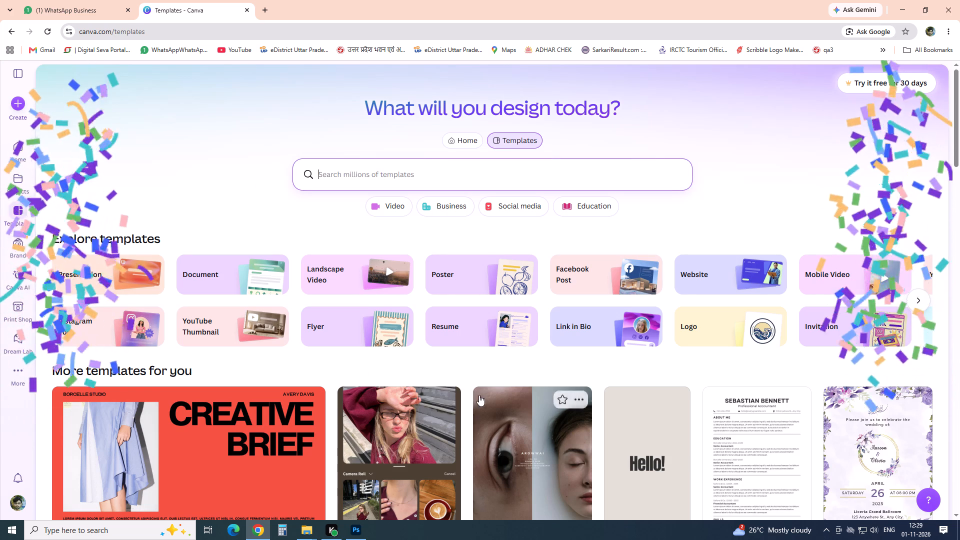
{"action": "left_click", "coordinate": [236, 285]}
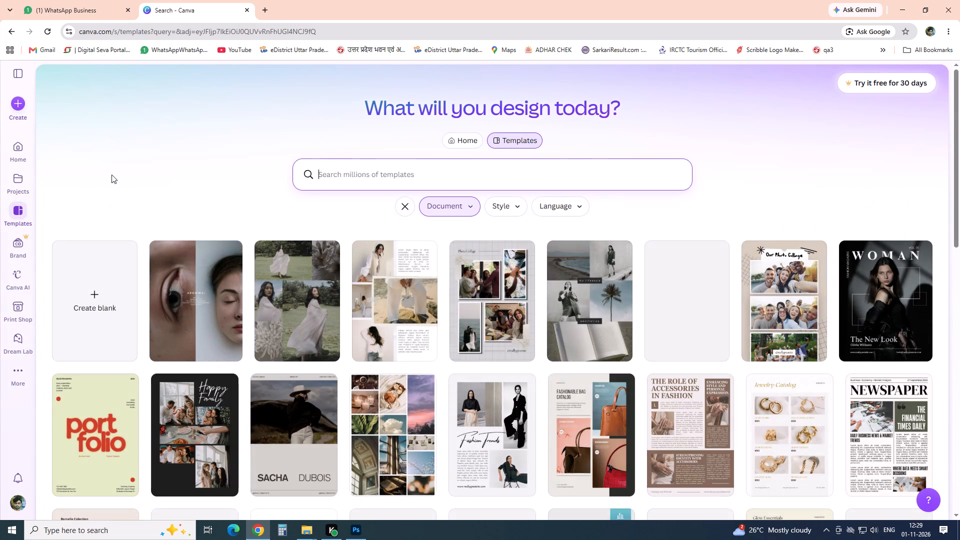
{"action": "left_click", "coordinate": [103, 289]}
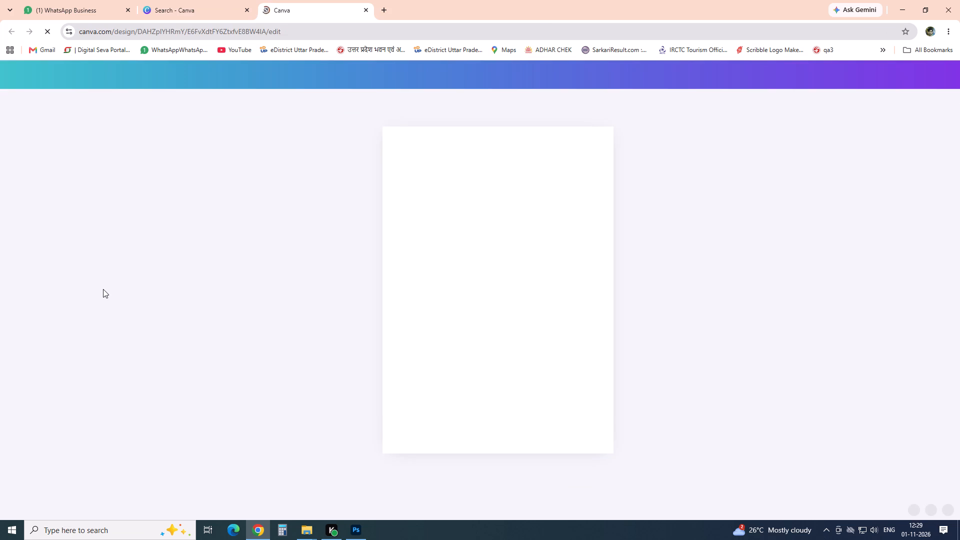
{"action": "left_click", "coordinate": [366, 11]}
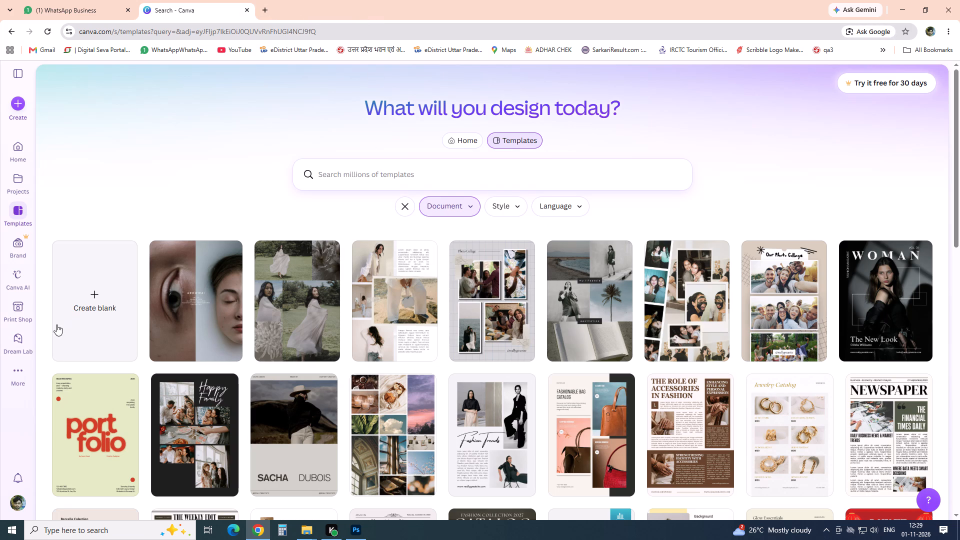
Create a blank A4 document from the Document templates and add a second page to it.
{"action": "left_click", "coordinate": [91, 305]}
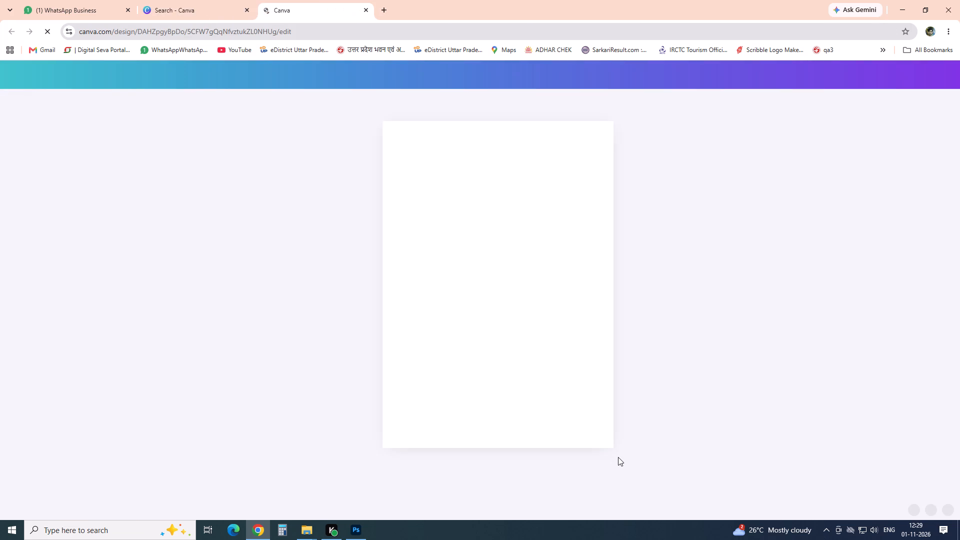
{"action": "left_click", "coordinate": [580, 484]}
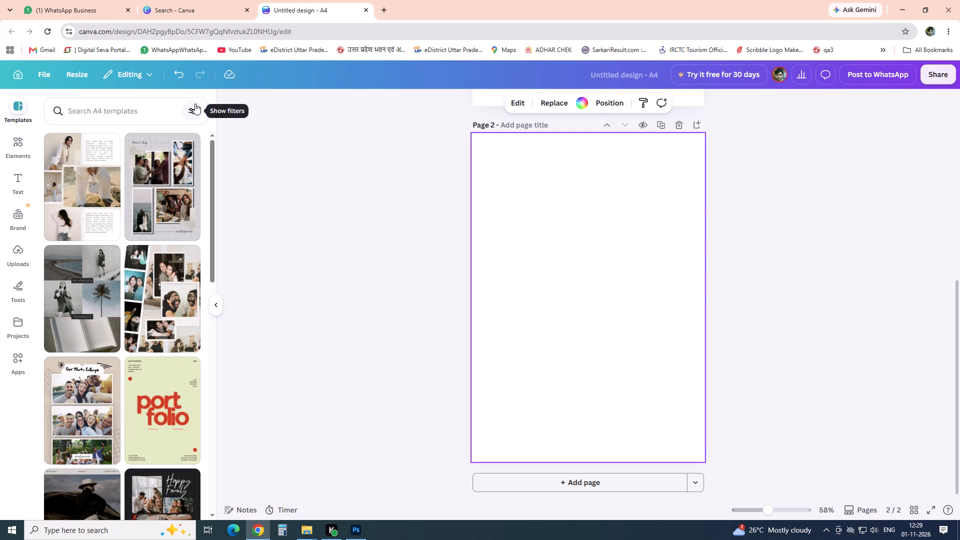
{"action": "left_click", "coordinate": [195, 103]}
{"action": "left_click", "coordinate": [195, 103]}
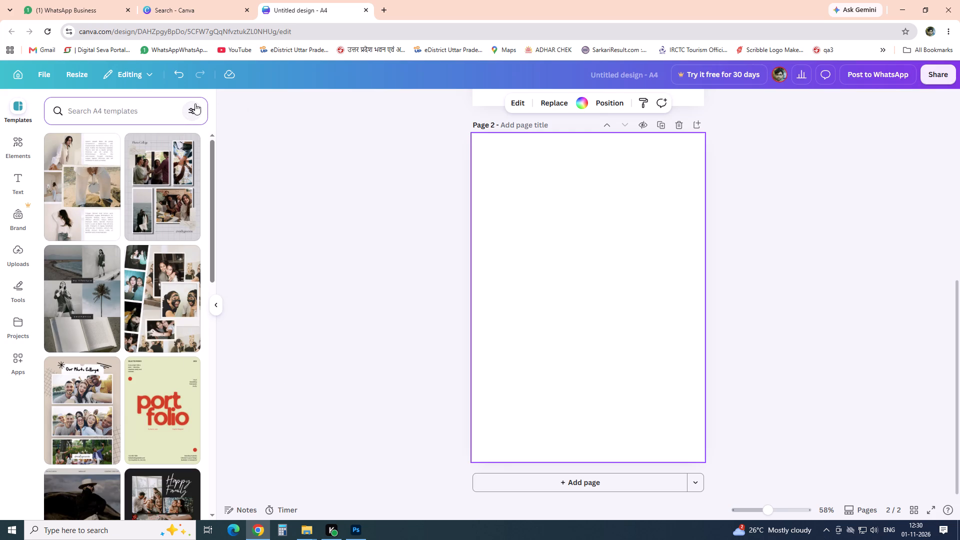
Examine the saved designs and folders under your projects and all projects, and close the blank A4 design.
{"action": "left_click", "coordinate": [14, 323]}
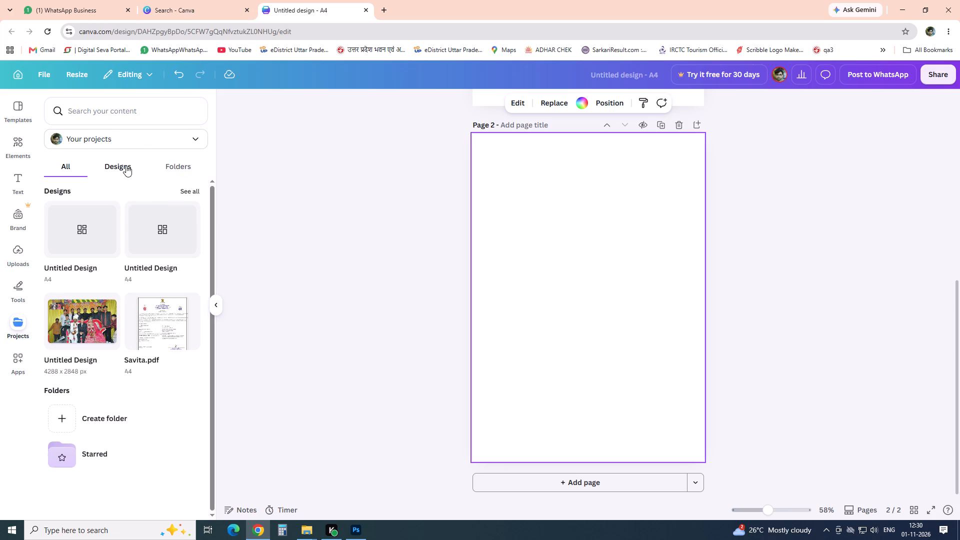
{"action": "left_click", "coordinate": [126, 165]}
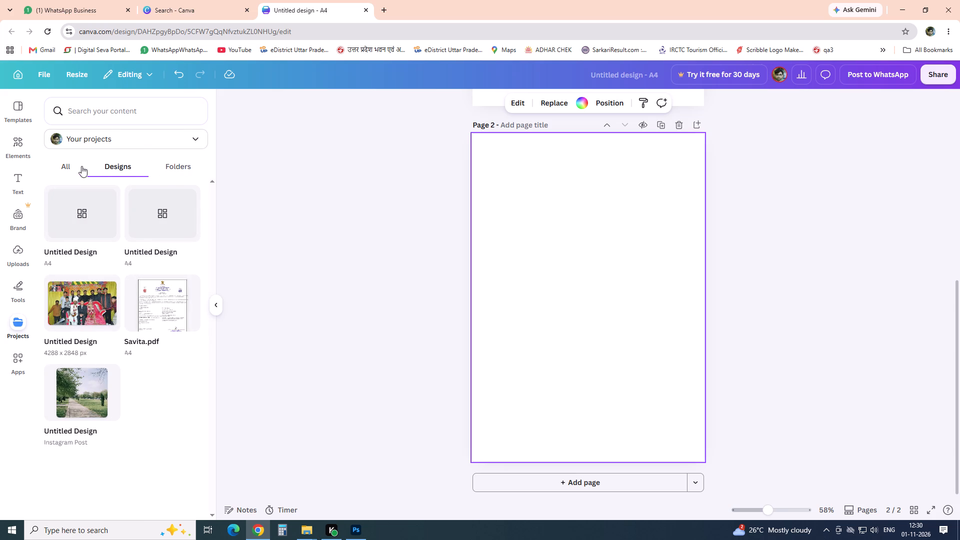
{"action": "left_click", "coordinate": [69, 164]}
{"action": "left_click", "coordinate": [172, 159]}
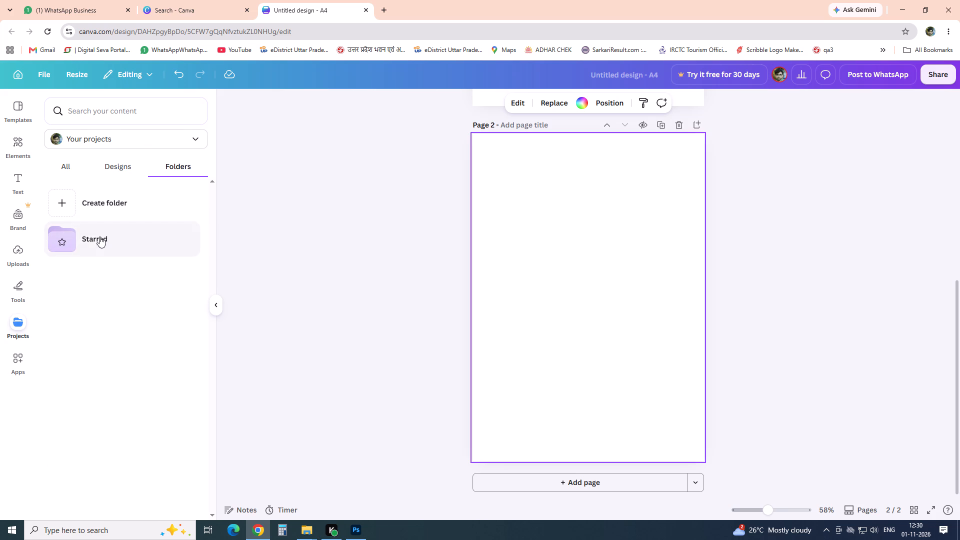
{"action": "left_click", "coordinate": [121, 164]}
{"action": "left_click", "coordinate": [70, 152]}
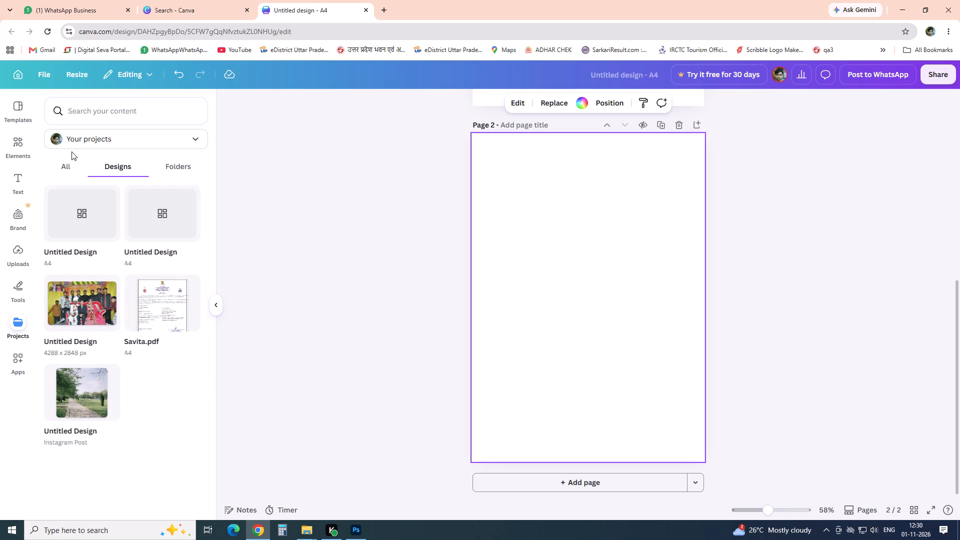
{"action": "left_click", "coordinate": [193, 134]}
{"action": "left_click", "coordinate": [131, 170]}
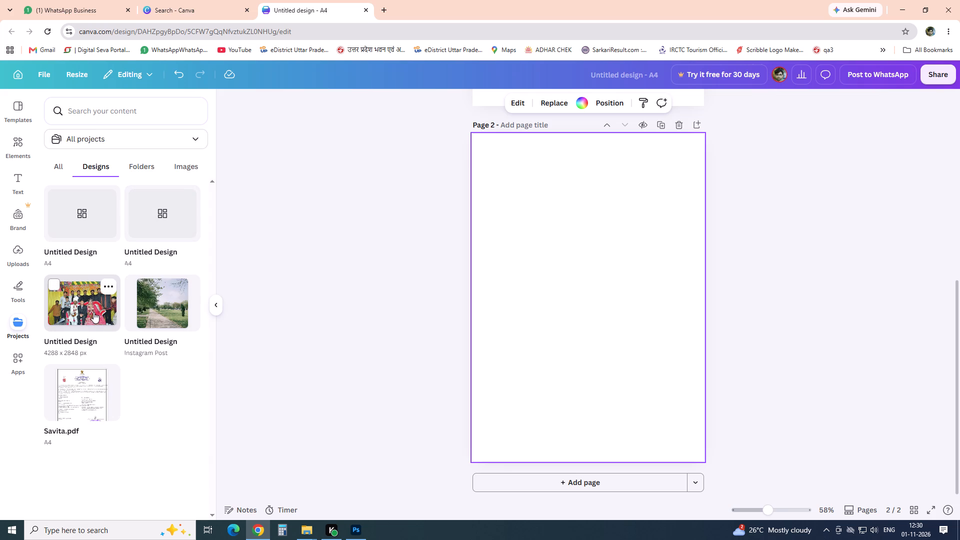
{"action": "left_click", "coordinate": [165, 291]}
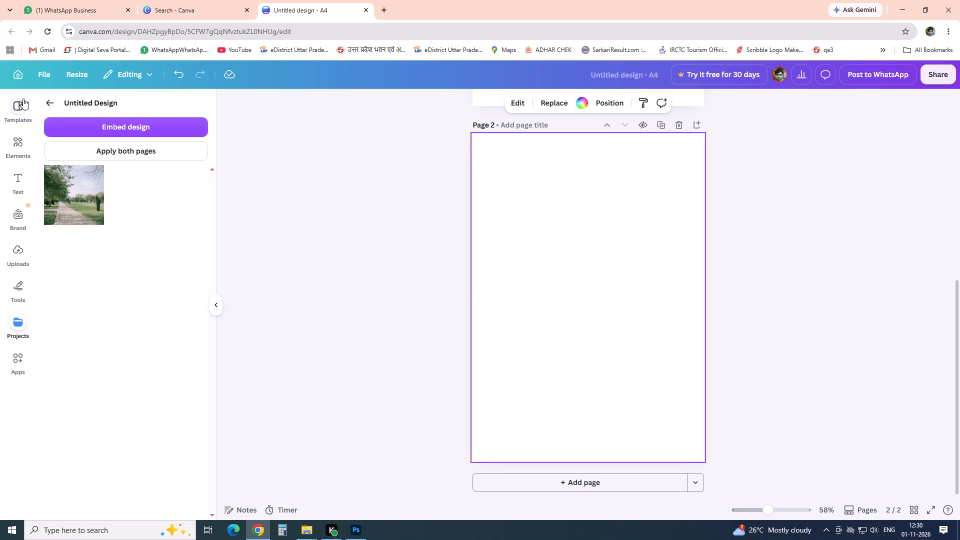
{"action": "left_click", "coordinate": [47, 105]}
{"action": "left_click", "coordinate": [140, 71]}
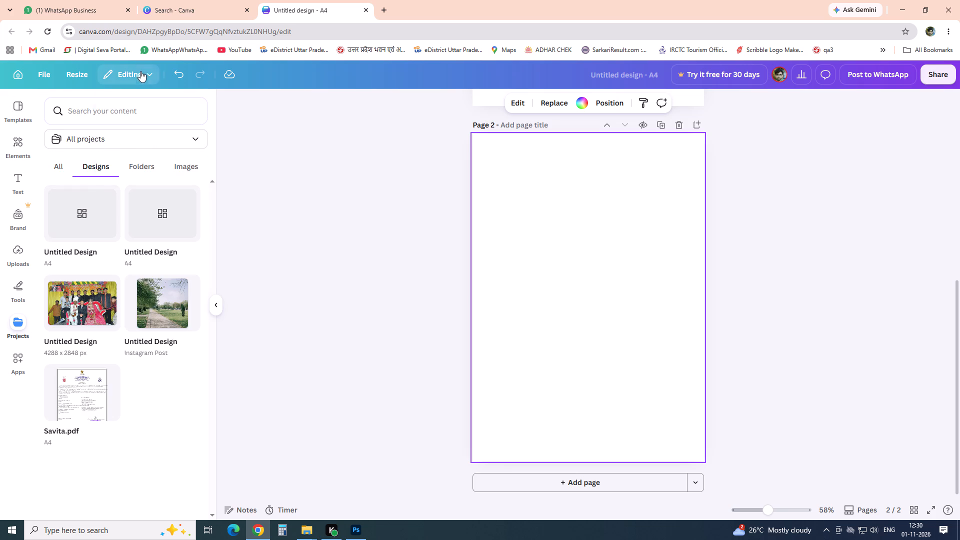
{"action": "left_click", "coordinate": [137, 100]}
{"action": "left_click", "coordinate": [365, 10]}
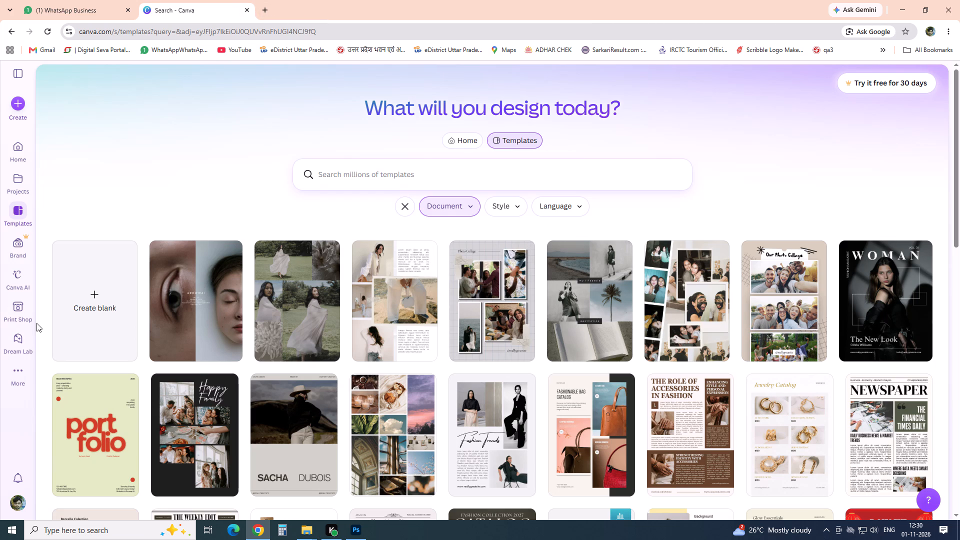
Check the list of recent designs in the account's projects.
{"action": "left_click", "coordinate": [15, 170]}
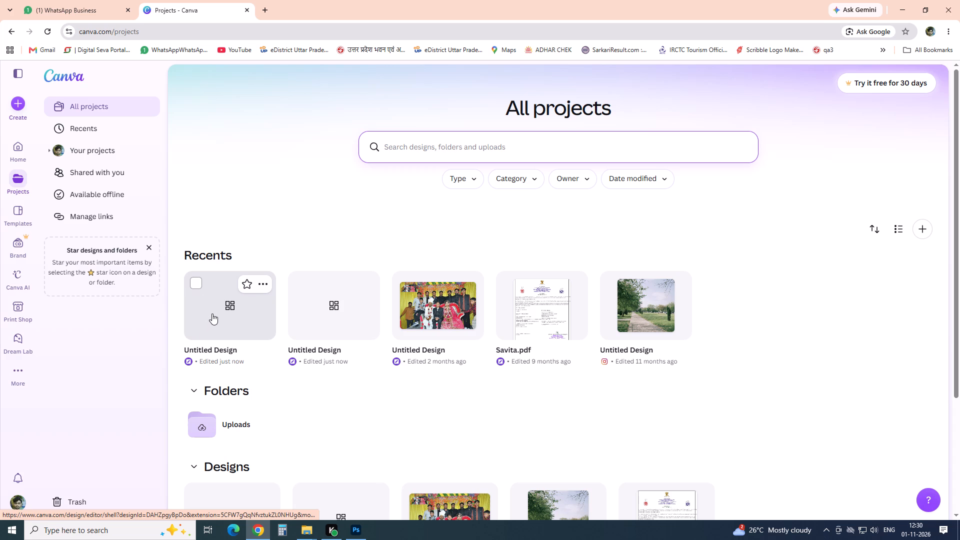
{"action": "left_click", "coordinate": [93, 132]}
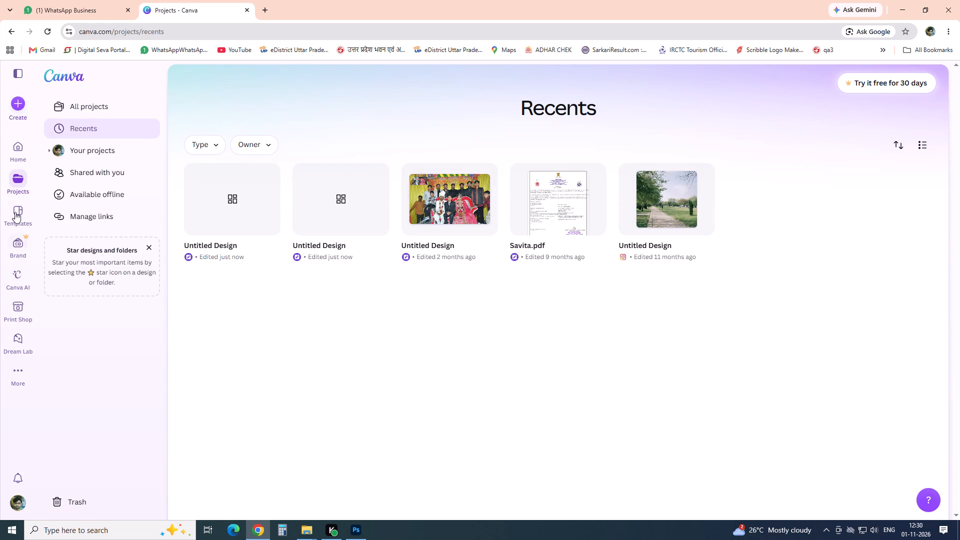
Upload the Bajrang Studio booking form image to the photo editor from the home page's create-a-design options.
{"action": "left_click", "coordinate": [12, 145]}
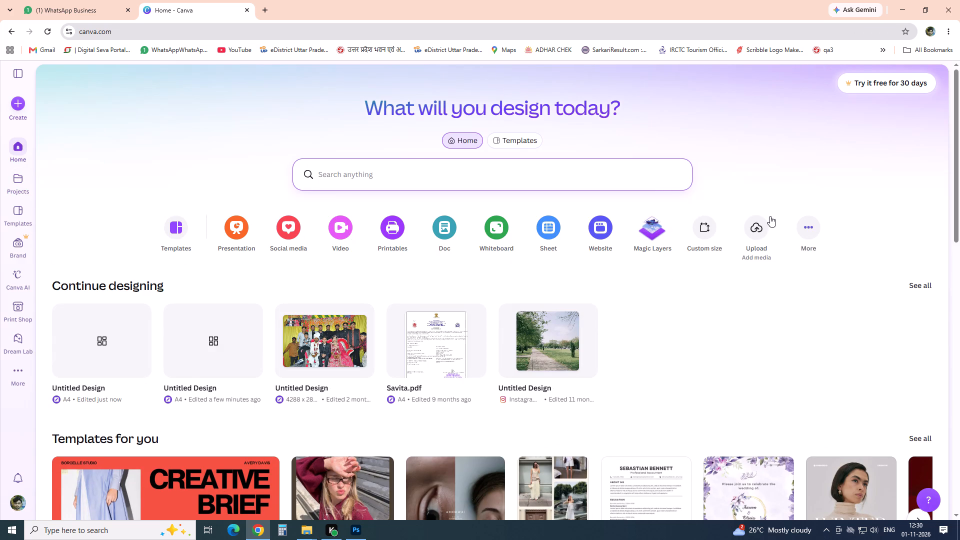
{"action": "left_click", "coordinate": [762, 229]}
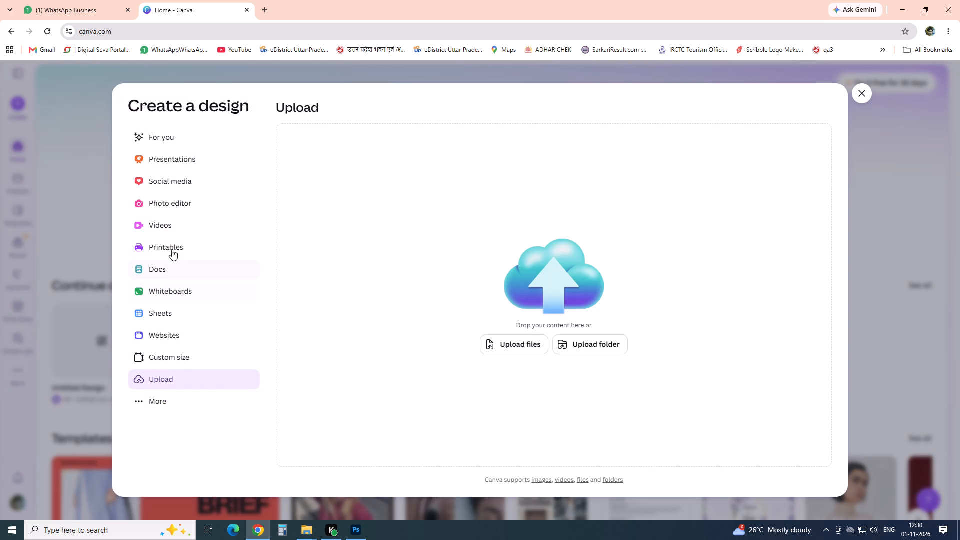
{"action": "left_click", "coordinate": [183, 206]}
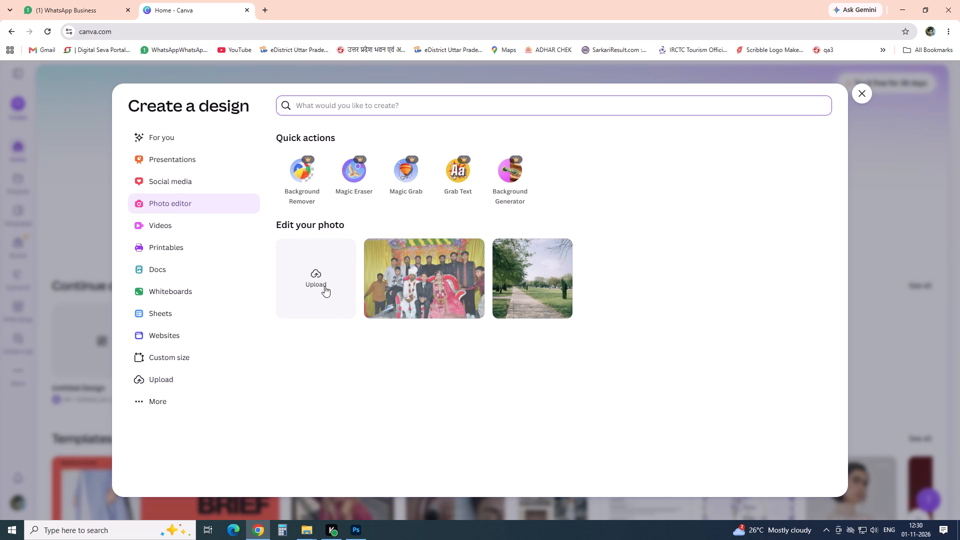
{"action": "left_click", "coordinate": [324, 286]}
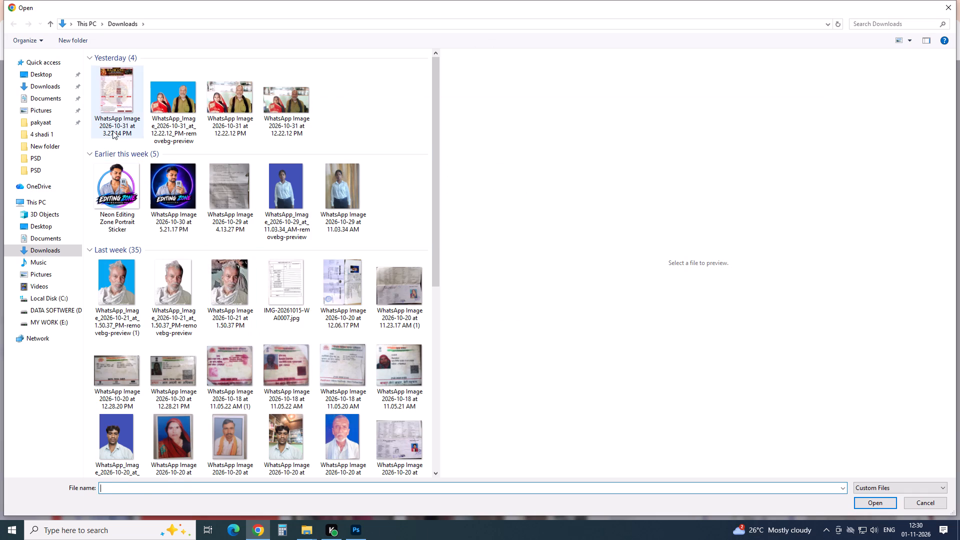
Choose the Bajrang Studio form image, WhatsApp Image 2026-10-31 at 3.27.14 PM, from Downloads for the photo editor.
{"action": "left_click", "coordinate": [112, 130]}
{"action": "left_click", "coordinate": [895, 508]}
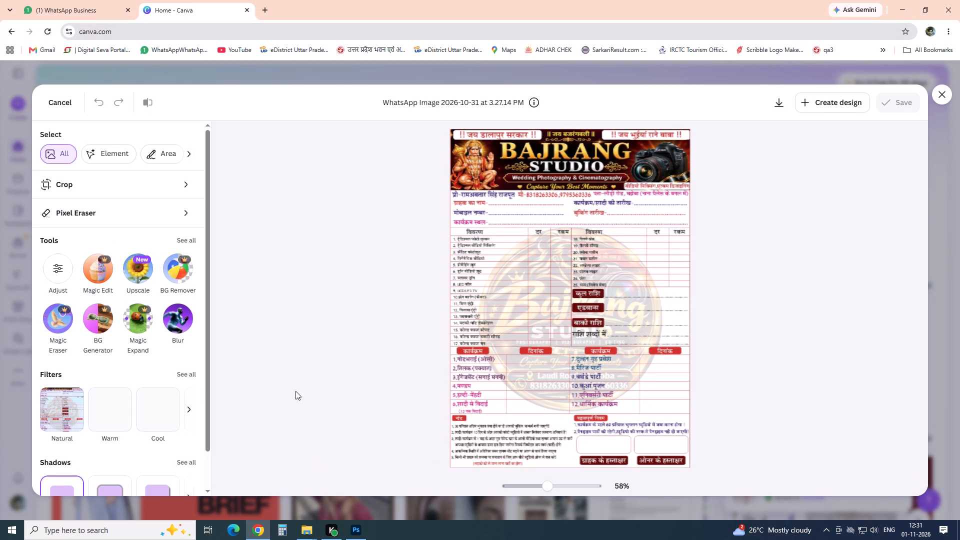
Inspect the uploaded Bajrang Studio form image and create a new design from it.
{"action": "left_click_drag", "start_coordinate": [527, 297], "coordinate": [490, 316]}
{"action": "left_click_drag", "start_coordinate": [542, 490], "coordinate": [509, 492]}
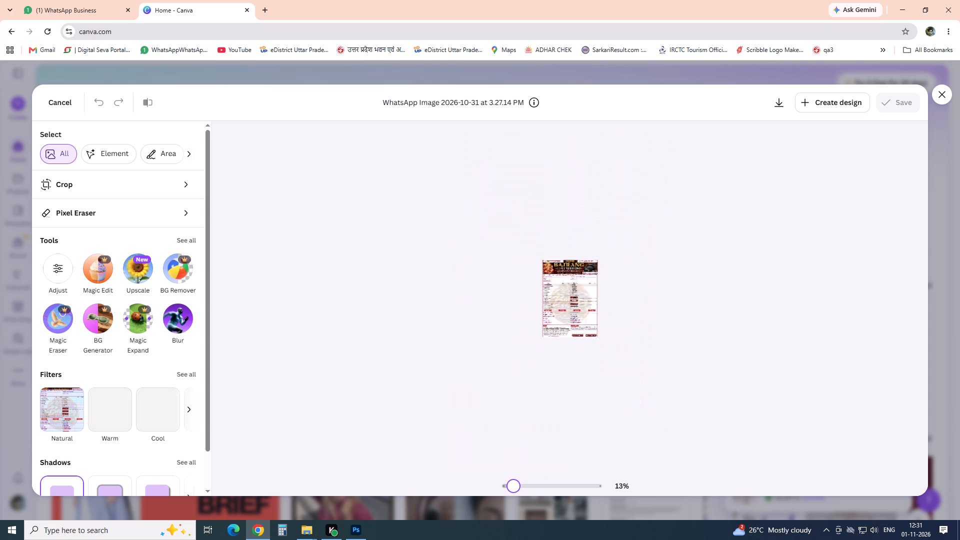
{"action": "left_click_drag", "start_coordinate": [509, 492], "coordinate": [571, 511]}
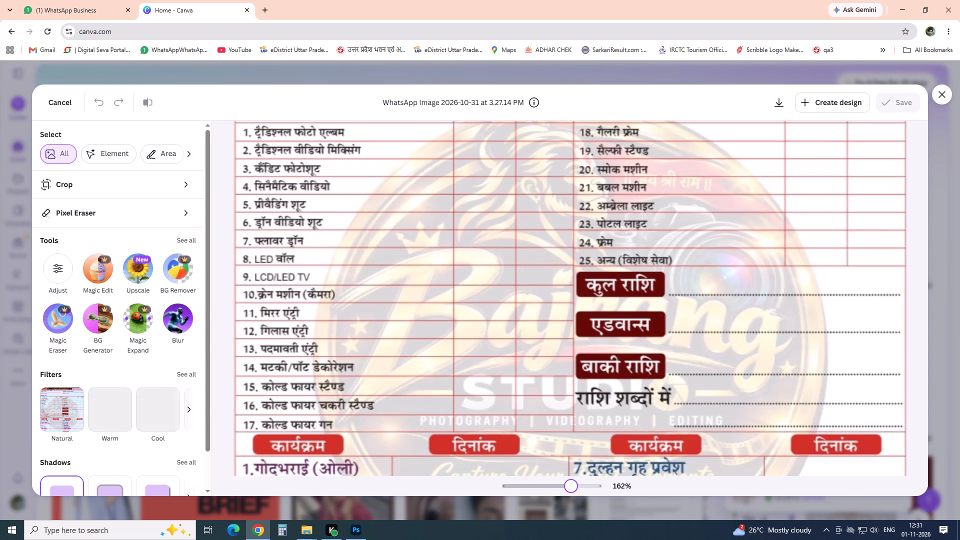
{"action": "left_click_drag", "start_coordinate": [571, 511], "coordinate": [552, 511]}
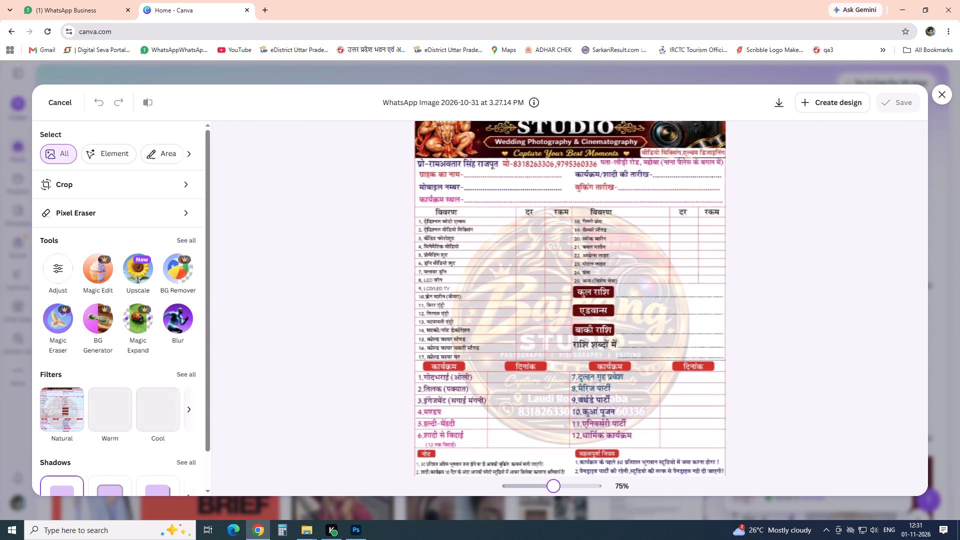
{"action": "left_click_drag", "start_coordinate": [552, 511], "coordinate": [550, 511]}
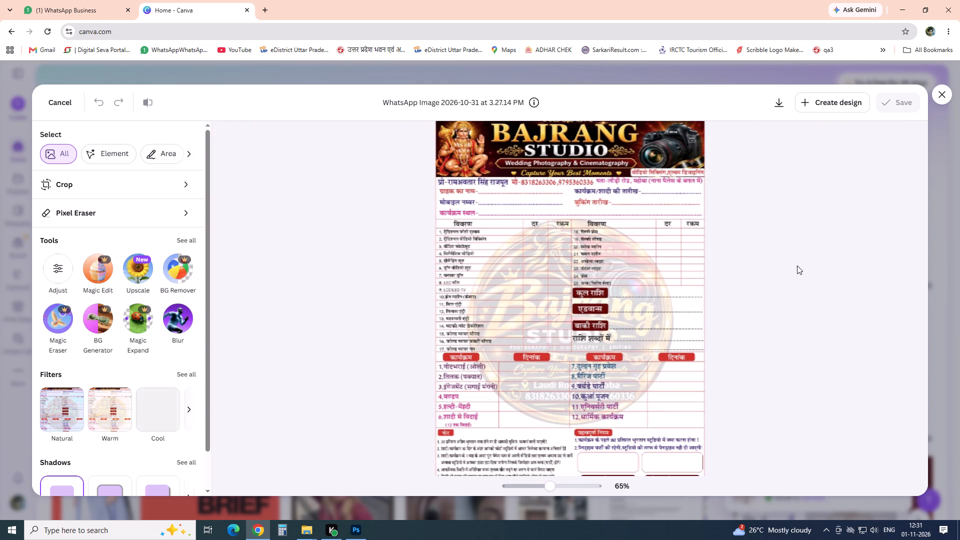
{"action": "left_click", "coordinate": [829, 102]}
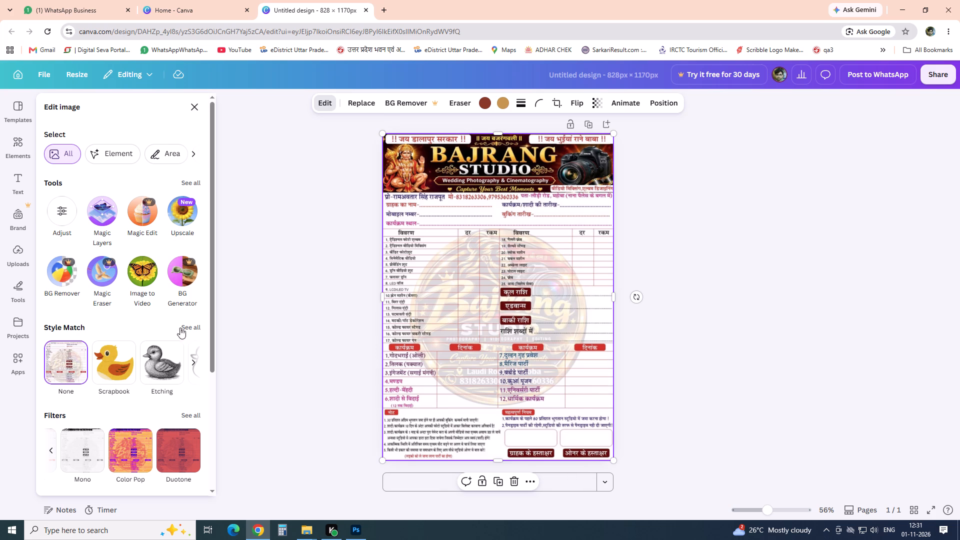
Open the text options for the new form design.
{"action": "left_click", "coordinate": [24, 190]}
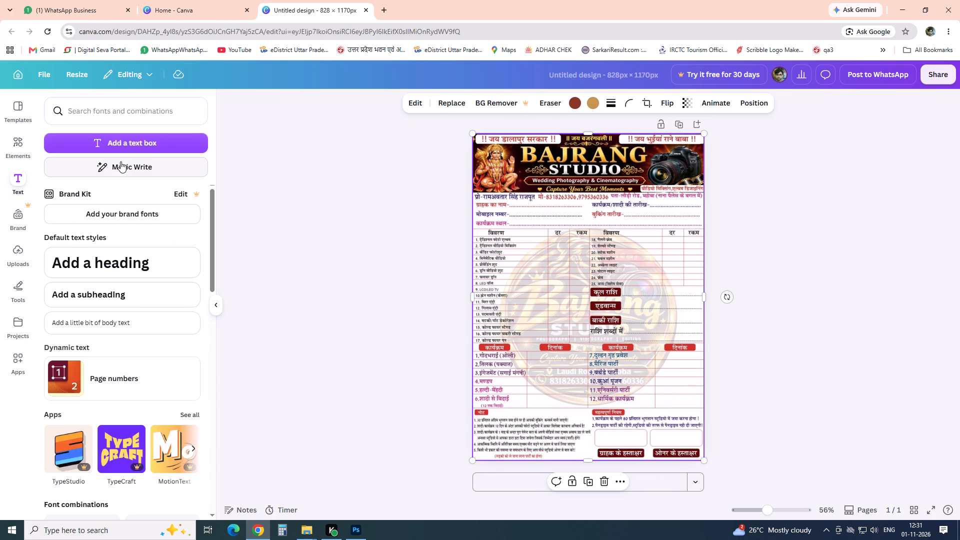
Add a heading text box over the middle of the booking form and widen it beyond the form's edge.
{"action": "left_click", "coordinate": [131, 261]}
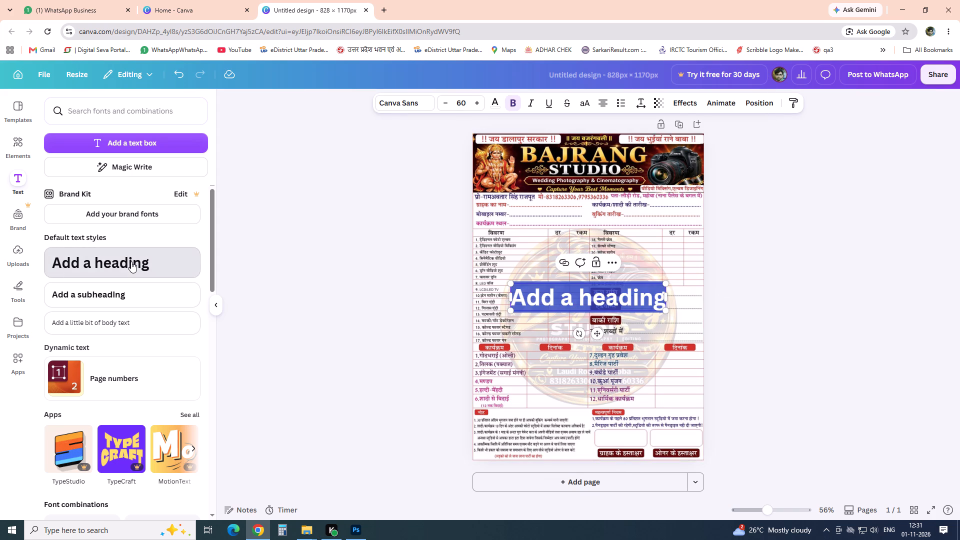
{"action": "left_click_drag", "start_coordinate": [514, 299], "coordinate": [540, 306]}
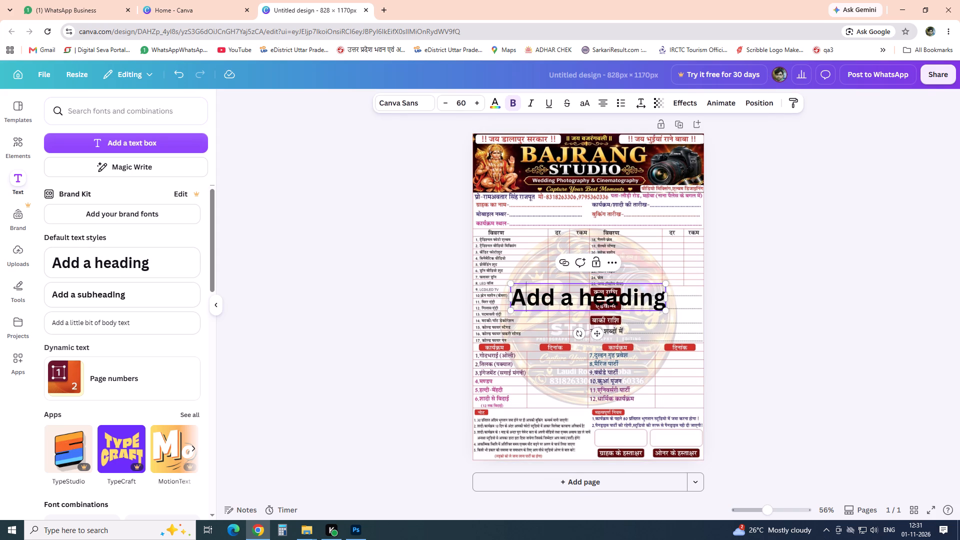
{"action": "left_click_drag", "start_coordinate": [540, 306], "coordinate": [637, 306]}
{"action": "left_click", "coordinate": [655, 300]}
{"action": "left_click_drag", "start_coordinate": [666, 302], "coordinate": [651, 303]}
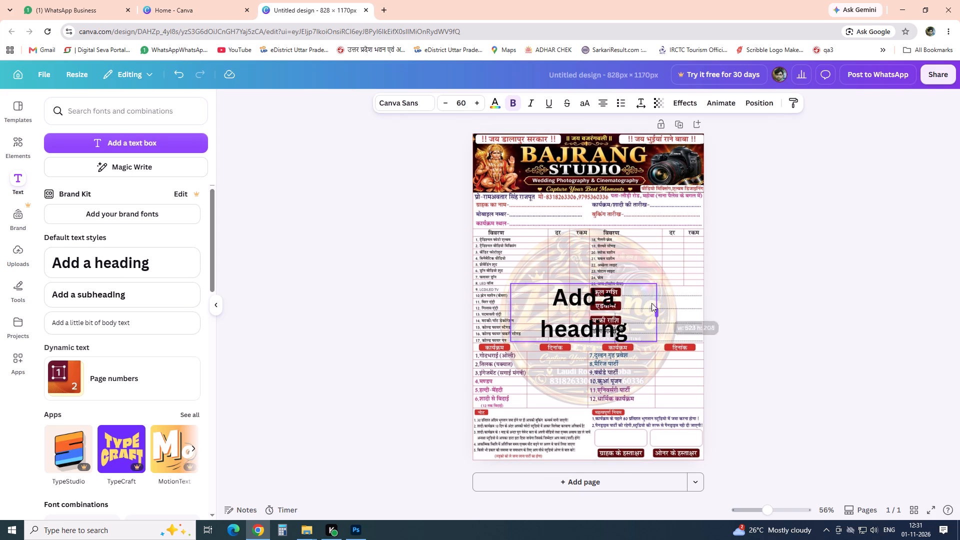
{"action": "left_click_drag", "start_coordinate": [651, 303], "coordinate": [718, 305]}
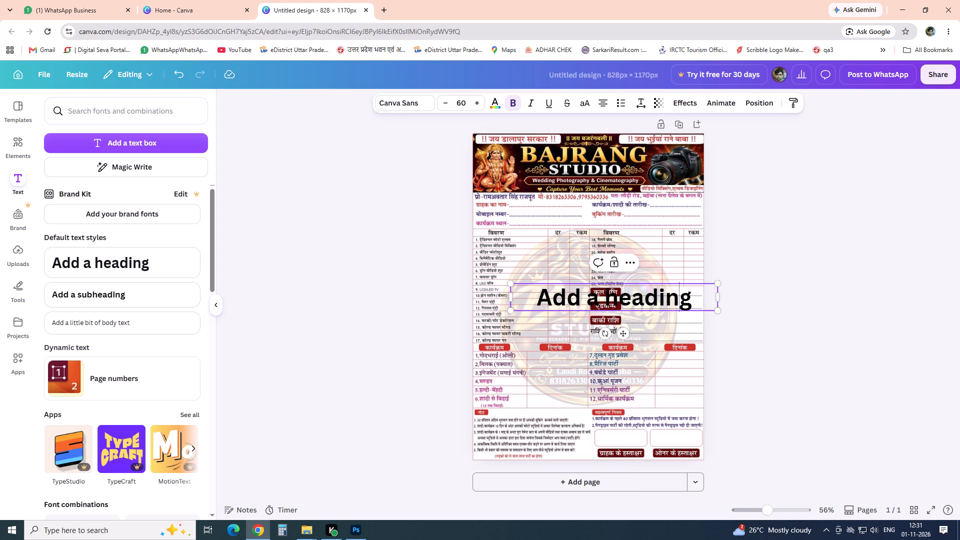
Replace the heading's placeholder text with अखिलेश, using the Hindi Google Input Tools keyboard.
{"action": "left_click_drag", "start_coordinate": [695, 301], "coordinate": [485, 312]}
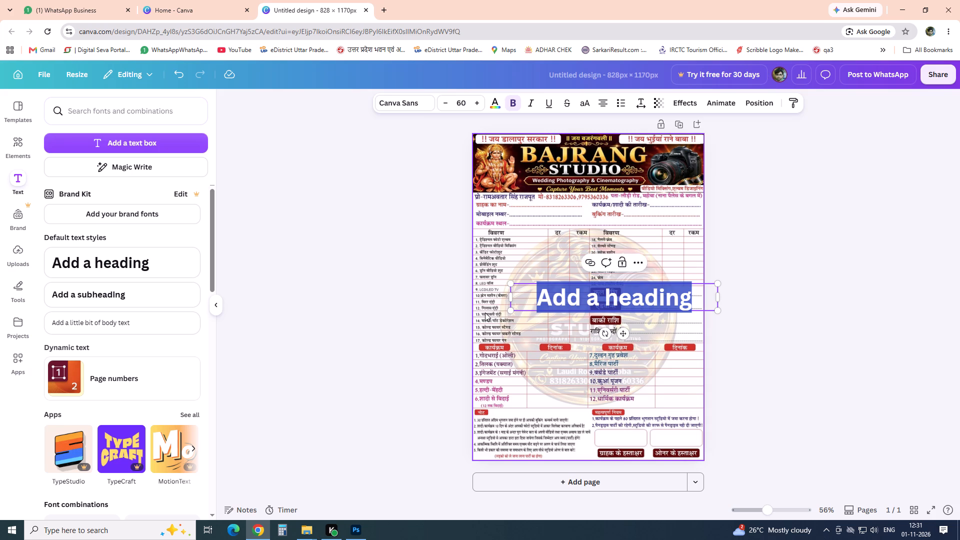
{"action": "key", "text": "BackSpace"}
{"action": "key", "text": "shift+a"}
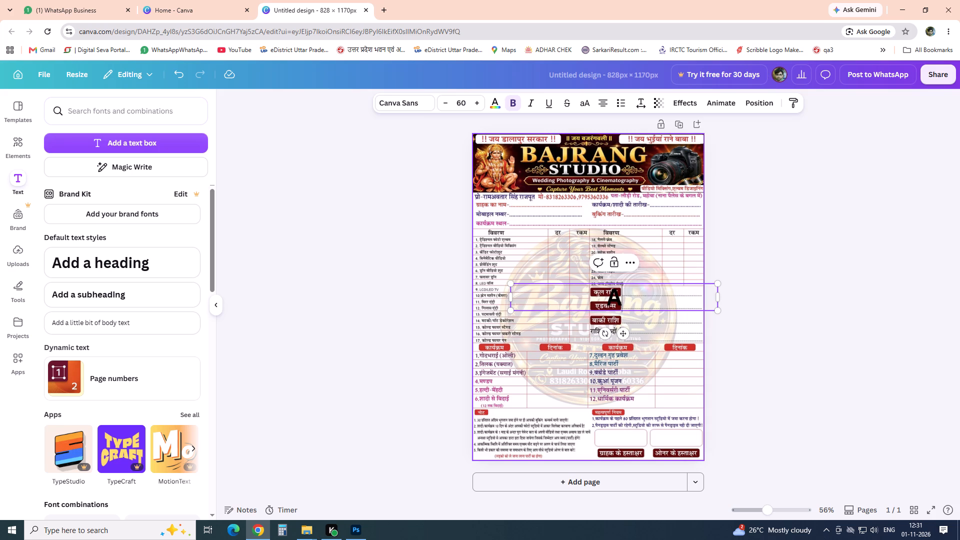
{"action": "key", "text": "BackSpace"}
{"action": "left_click", "coordinate": [895, 534]}
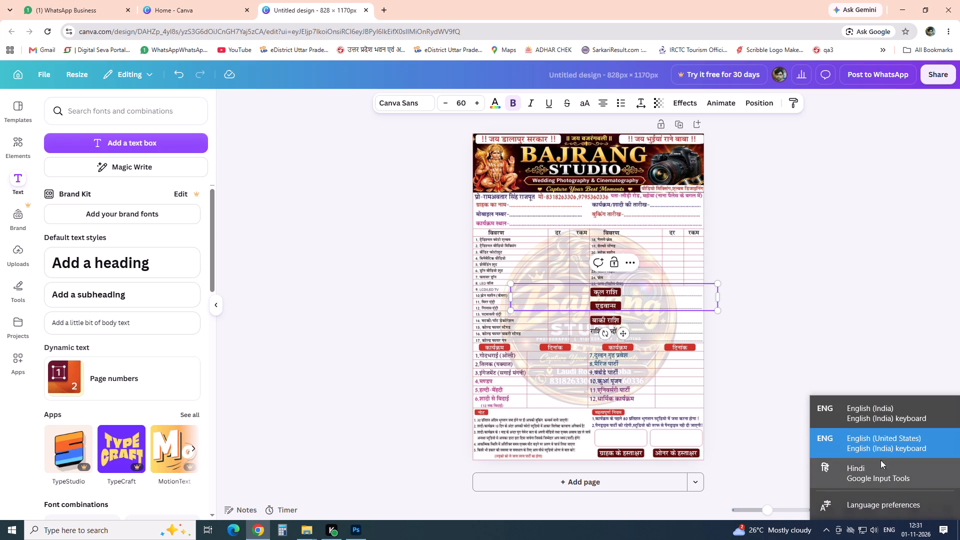
{"action": "left_click", "coordinate": [878, 469]}
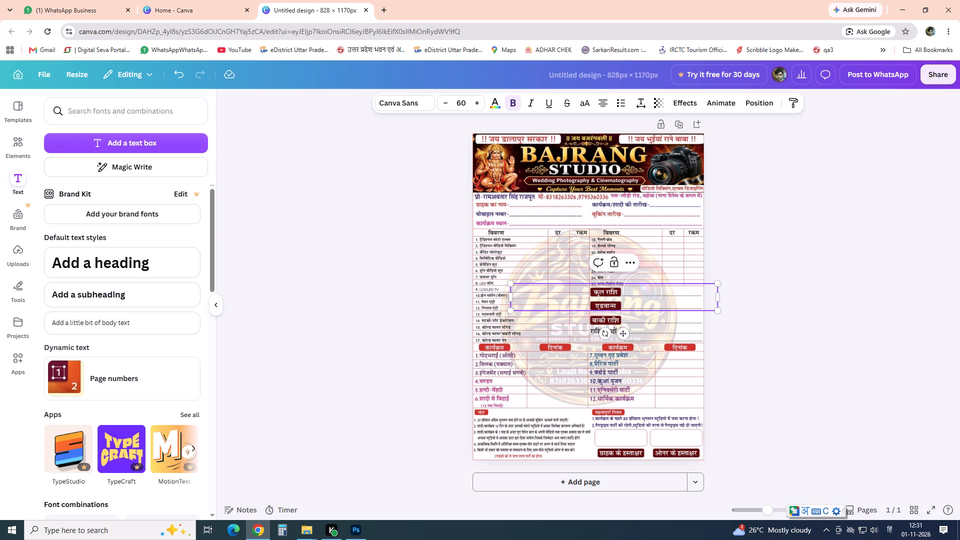
{"action": "key", "text": "a"}
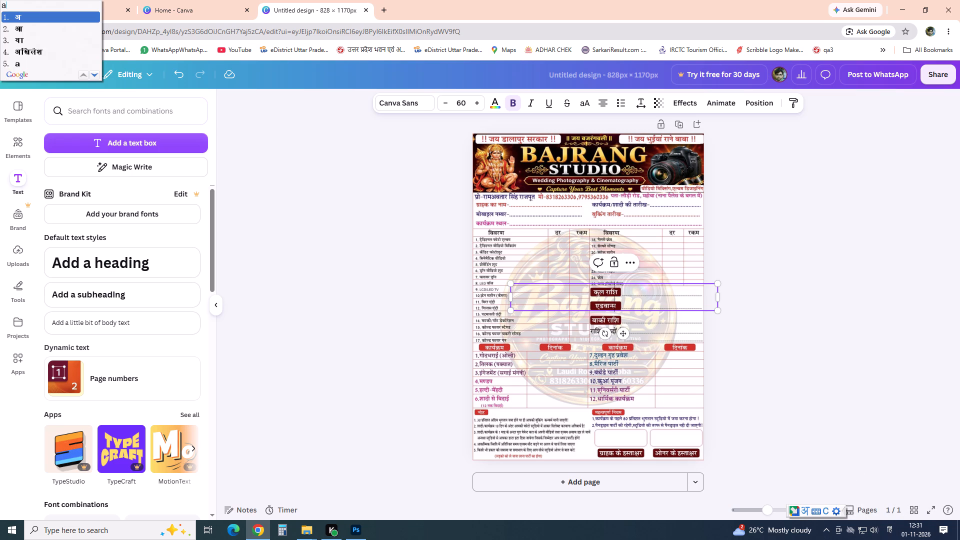
{"action": "left_click", "coordinate": [16, 50]}
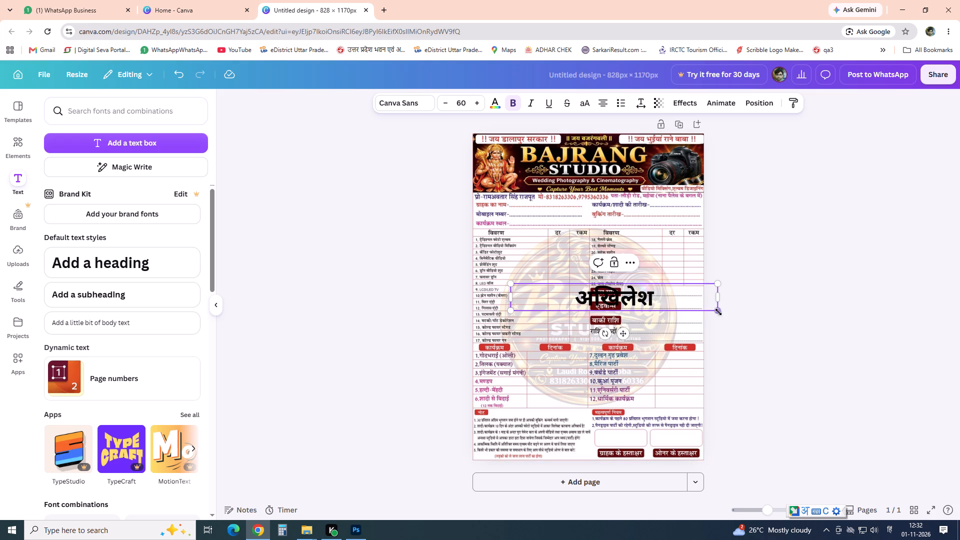
Scale the अखिलेश heading down to a font size of about 37.9.
{"action": "left_click_drag", "start_coordinate": [718, 312], "coordinate": [643, 296]}
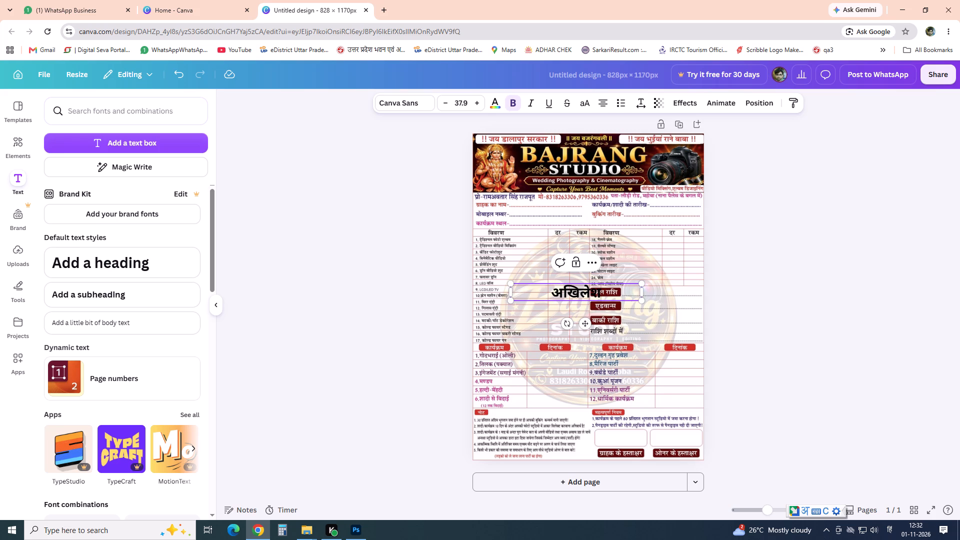
Append जी after अखिलेश in the heading, choosing the Hindi suggestion for ji.
{"action": "key", "text": "space"}
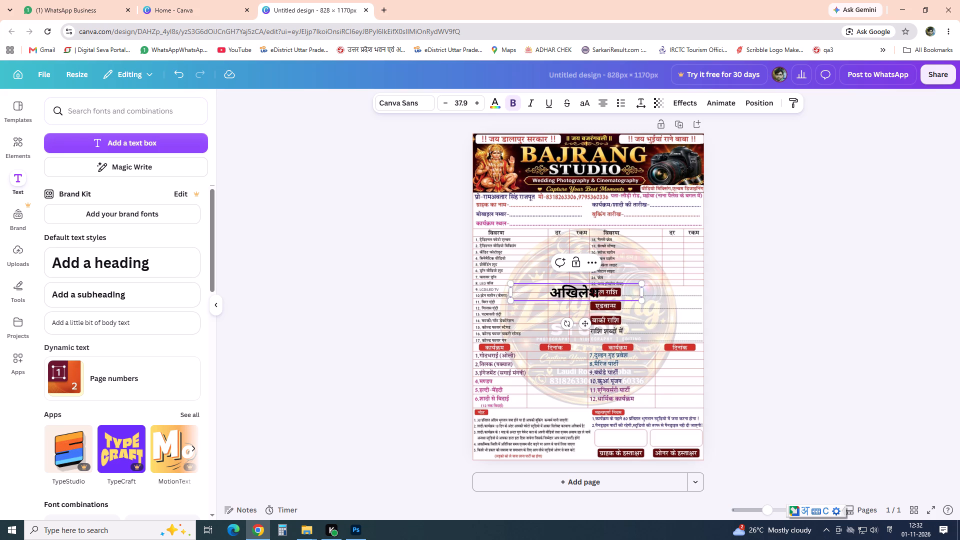
{"action": "type", "text": "ji"}
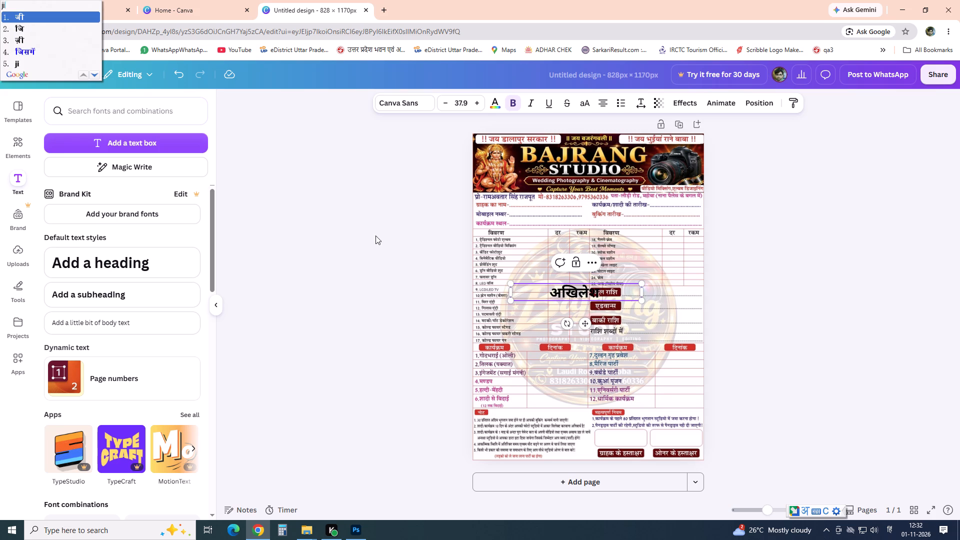
{"action": "left_click", "coordinate": [20, 18]}
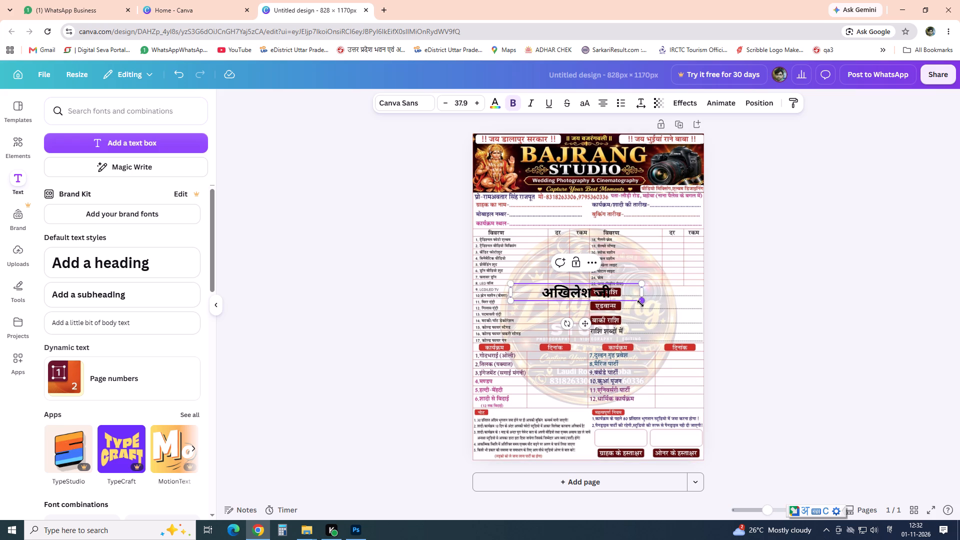
Shrink the अखिलेश जी heading to font size 20, narrow its box, and move it onto the ग्राहक का नाम line.
{"action": "left_click_drag", "start_coordinate": [640, 303], "coordinate": [596, 295]}
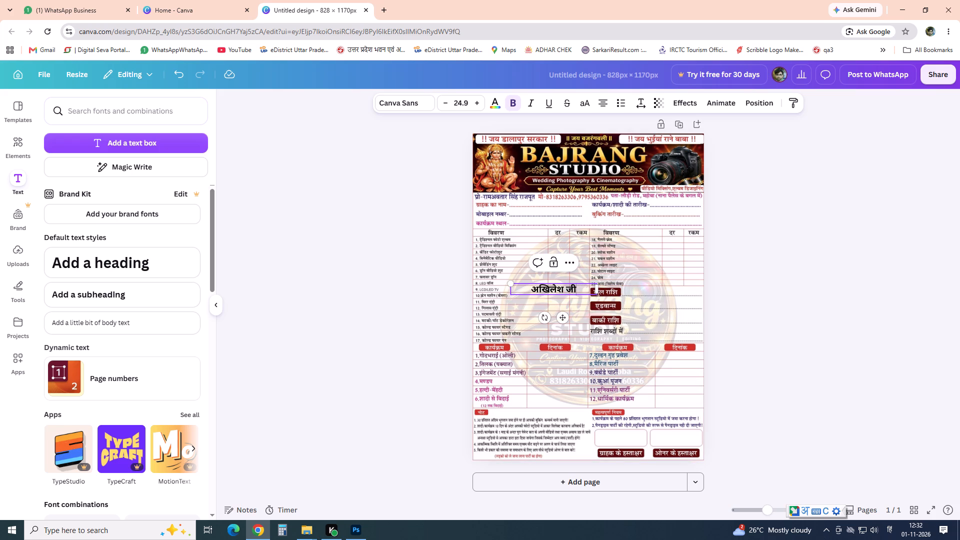
{"action": "left_click_drag", "start_coordinate": [562, 320], "coordinate": [551, 238]}
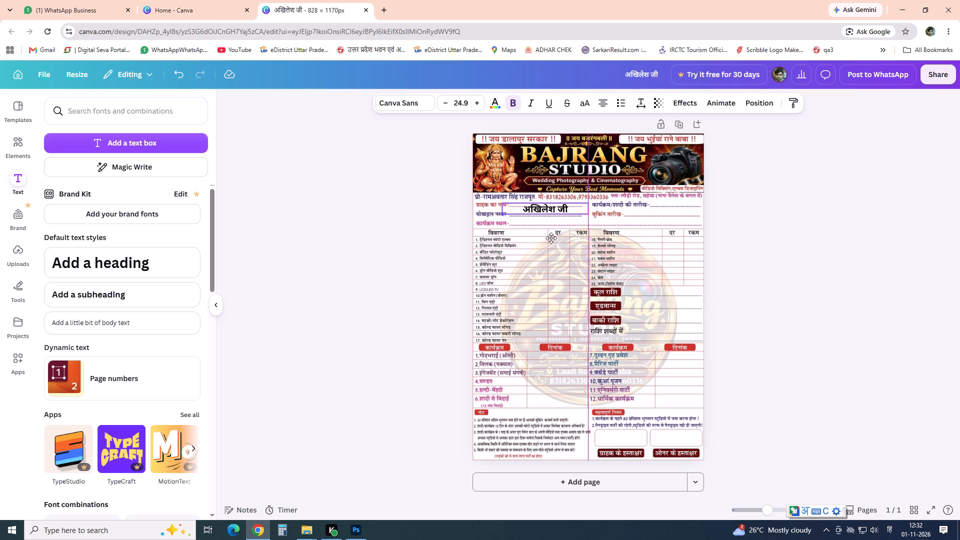
{"action": "left_click_drag", "start_coordinate": [551, 238], "coordinate": [551, 234]}
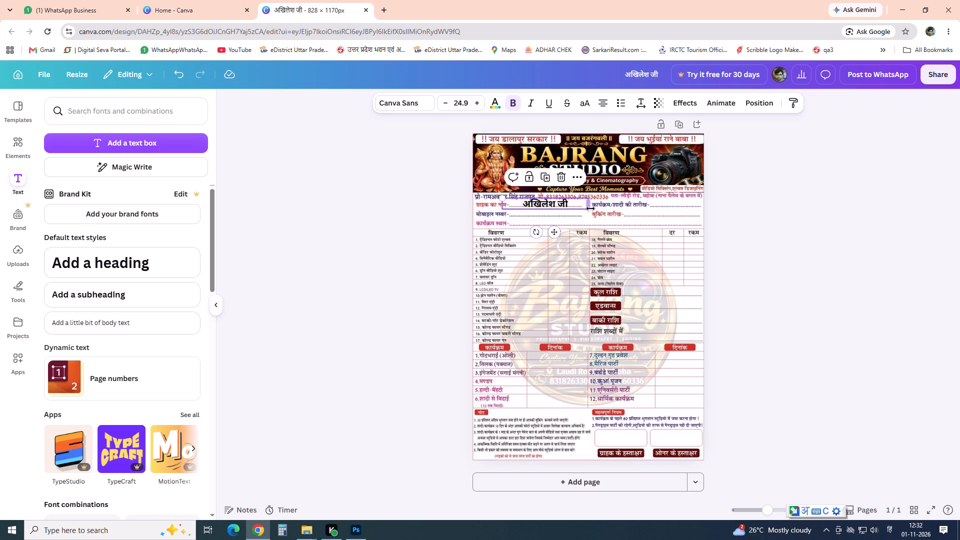
{"action": "left_click_drag", "start_coordinate": [590, 207], "coordinate": [566, 207]}
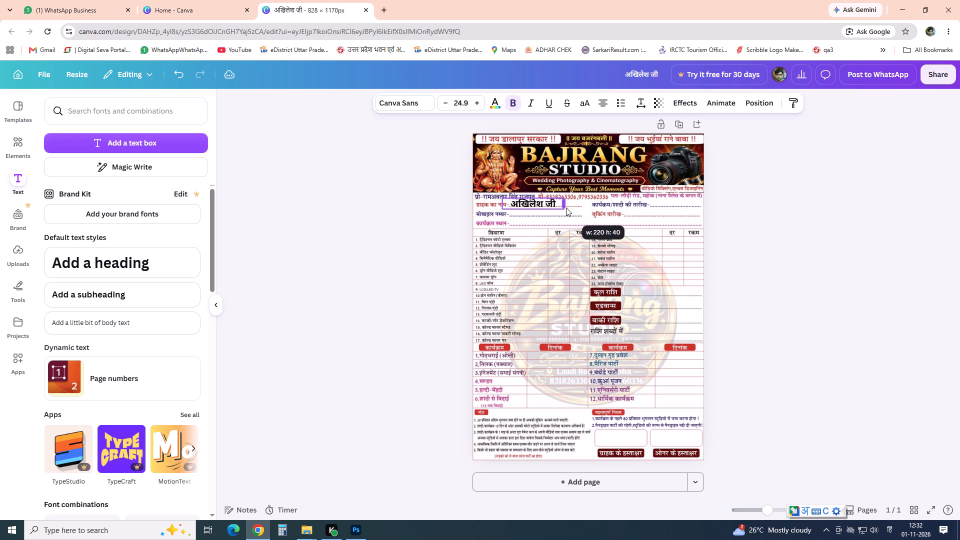
{"action": "left_click_drag", "start_coordinate": [566, 207], "coordinate": [561, 207]}
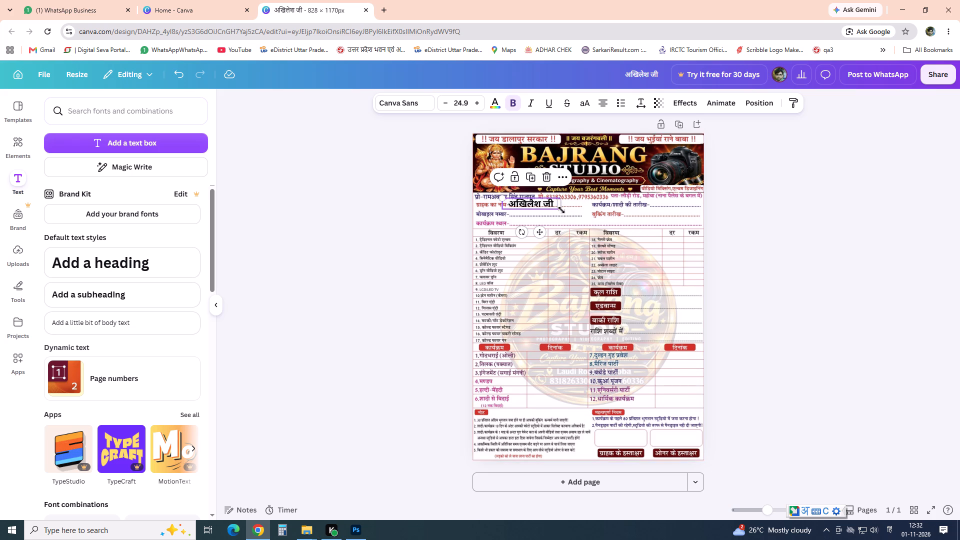
{"action": "left_click_drag", "start_coordinate": [561, 210], "coordinate": [550, 209]}
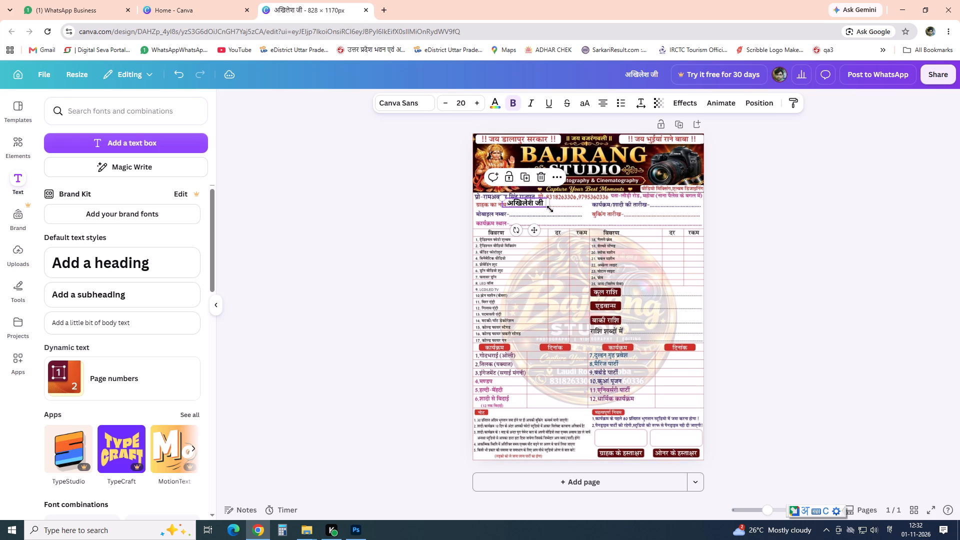
{"action": "left_click_drag", "start_coordinate": [527, 203], "coordinate": [536, 203]}
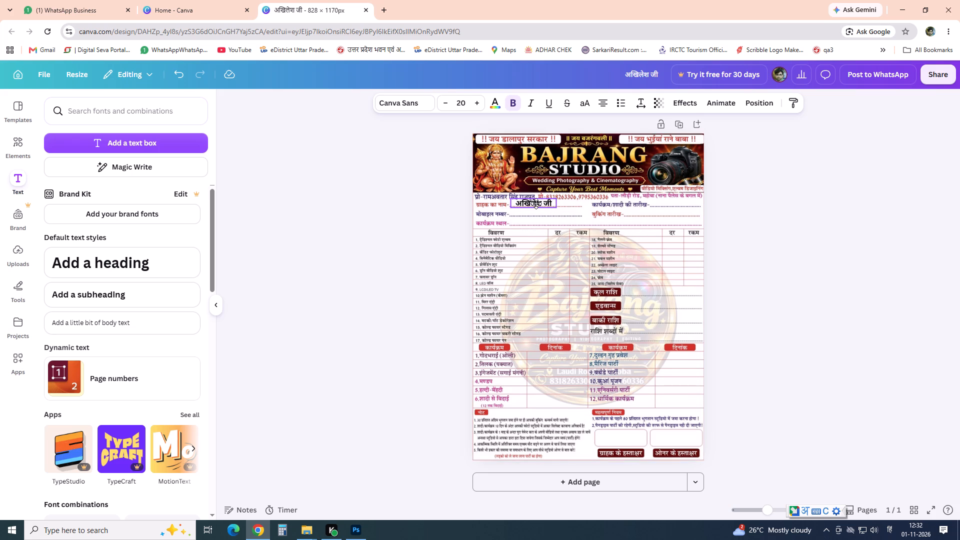
{"action": "left_click_drag", "start_coordinate": [536, 203], "coordinate": [536, 203]}
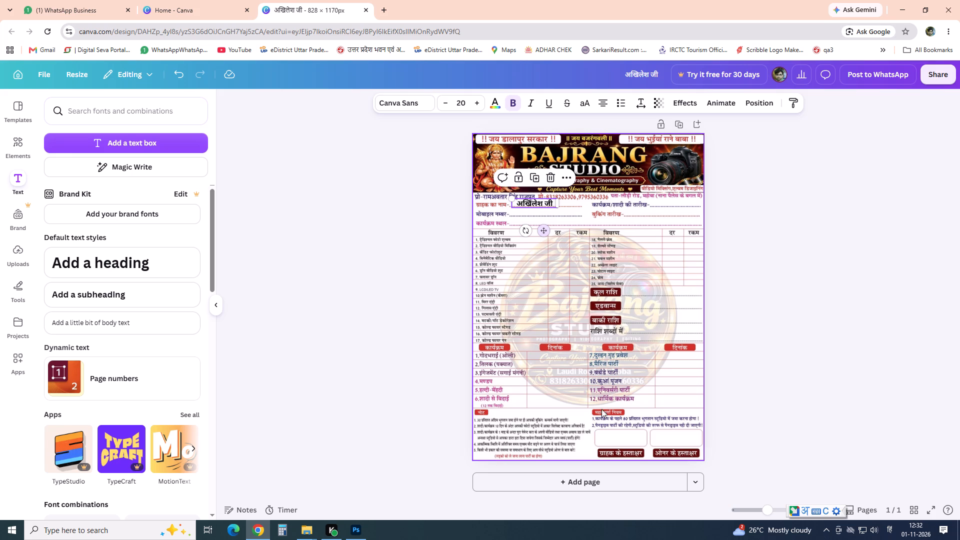
Scale अखिलेश जी down to a font size of about 16.5 and position it along the ग्राहक का नाम dotted line.
{"action": "key", "text": "ctrl+equal"}
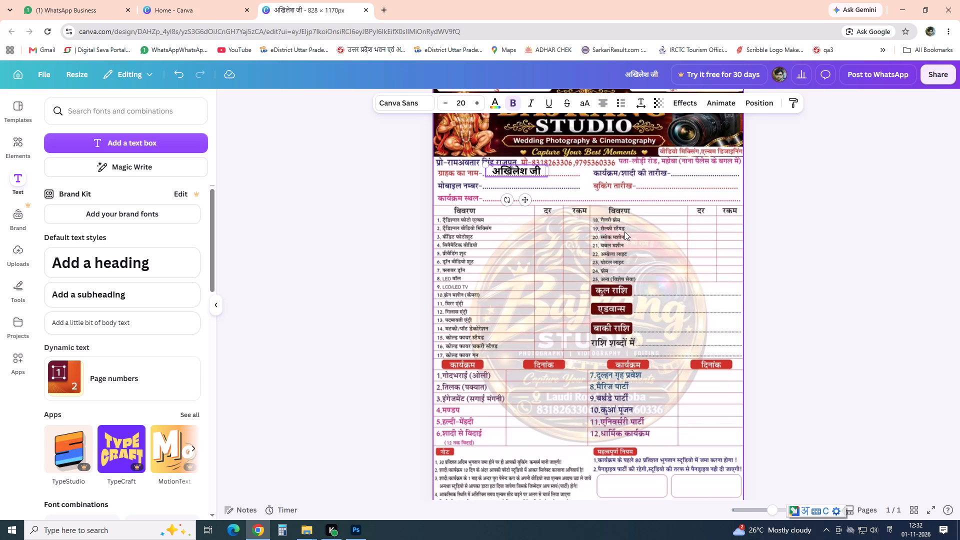
{"action": "key", "text": "ctrl+equal"}
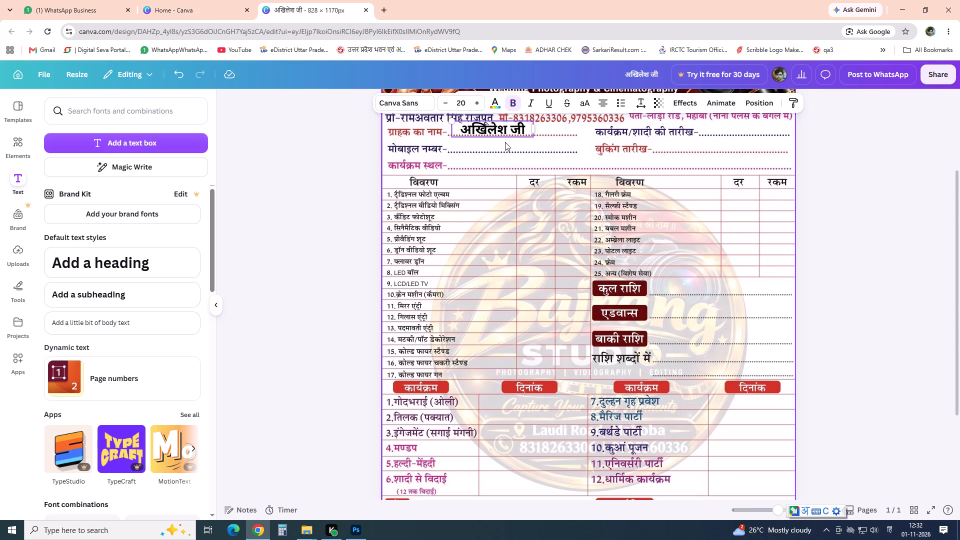
{"action": "left_click_drag", "start_coordinate": [451, 119], "coordinate": [464, 124]}
{"action": "left_click_drag", "start_coordinate": [505, 128], "coordinate": [506, 128]}
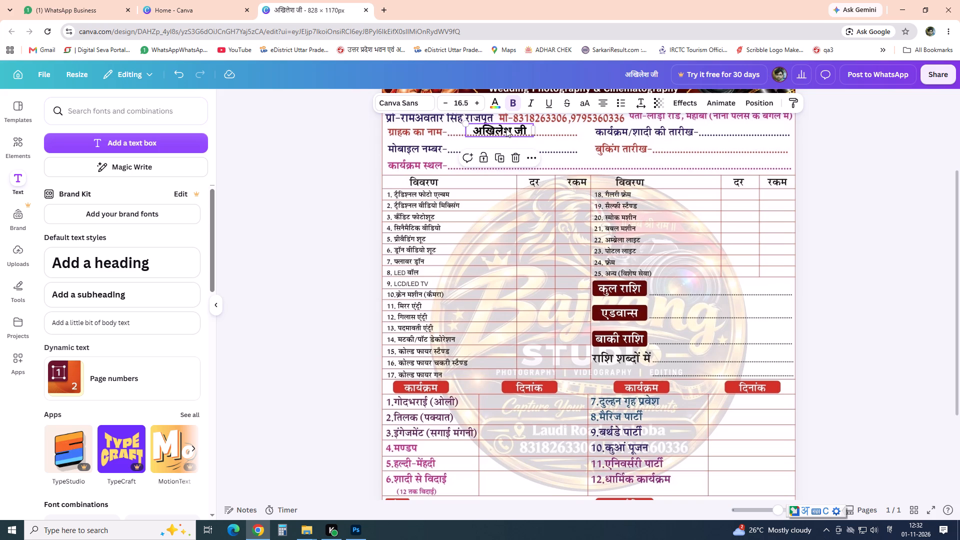
{"action": "left_click_drag", "start_coordinate": [506, 128], "coordinate": [517, 128]}
Lock the अखिलेश जी text box in place.
{"action": "key", "text": "Return"}
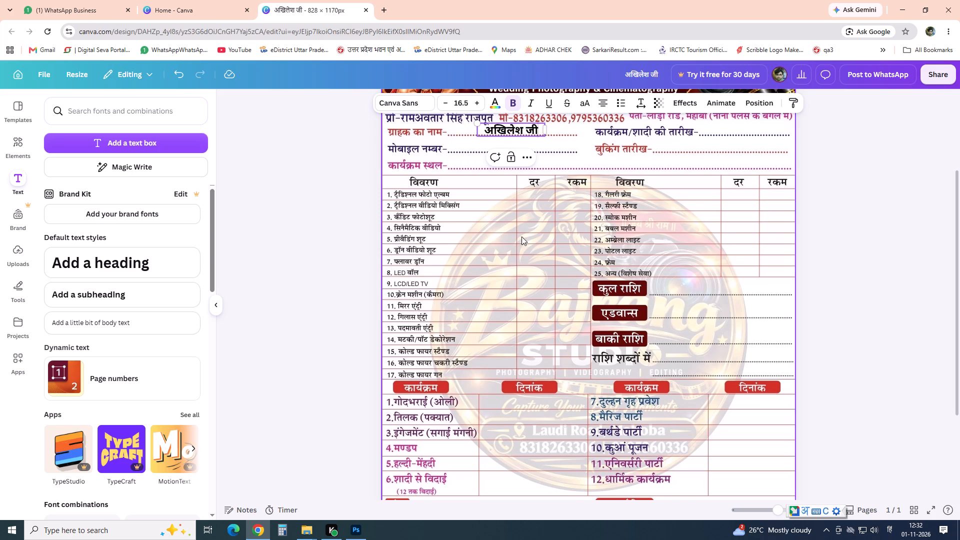
{"action": "left_click", "coordinate": [510, 163]}
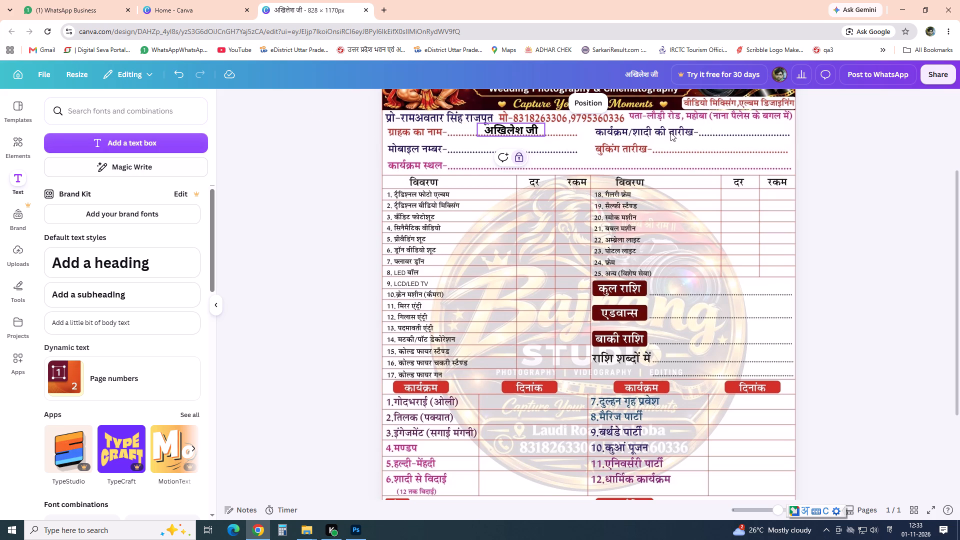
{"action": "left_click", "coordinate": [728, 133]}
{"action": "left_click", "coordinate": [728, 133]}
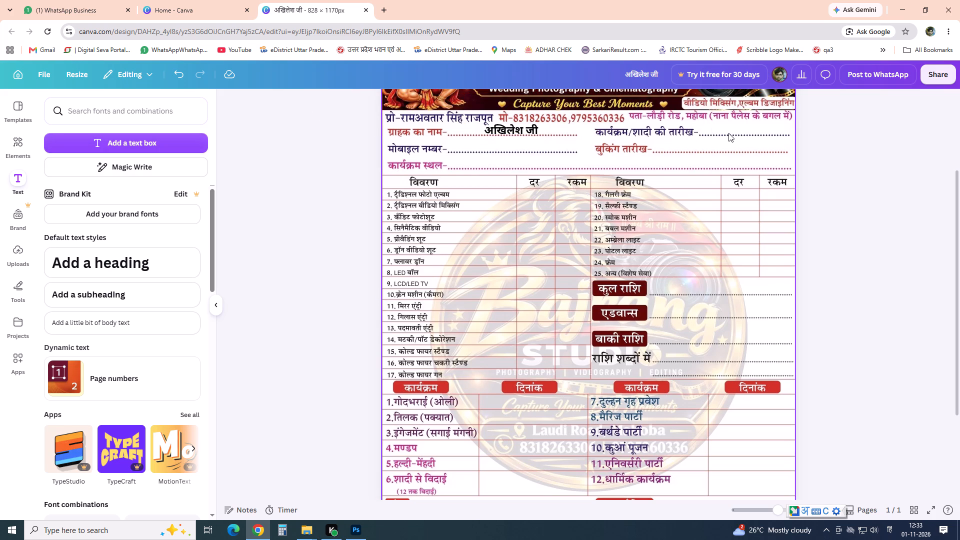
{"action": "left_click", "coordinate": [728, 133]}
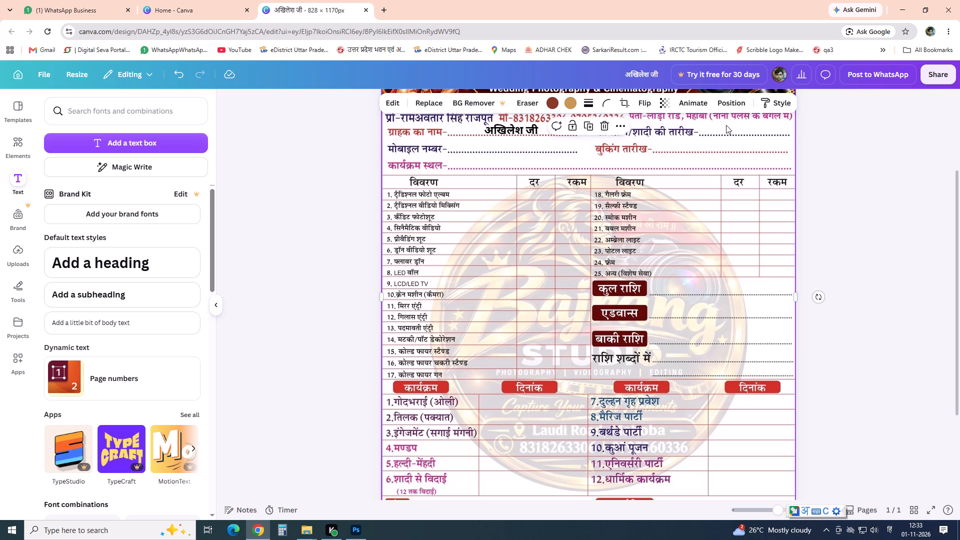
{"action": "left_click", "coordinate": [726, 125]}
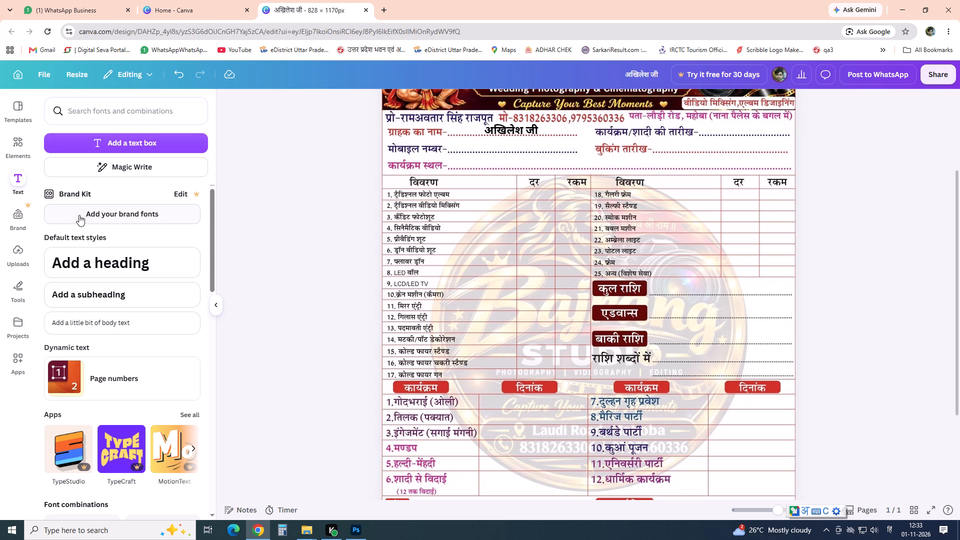
Add another heading text box over the booking form and clear its placeholder text.
{"action": "left_click", "coordinate": [106, 258]}
{"action": "left_click_drag", "start_coordinate": [468, 297], "coordinate": [575, 298]}
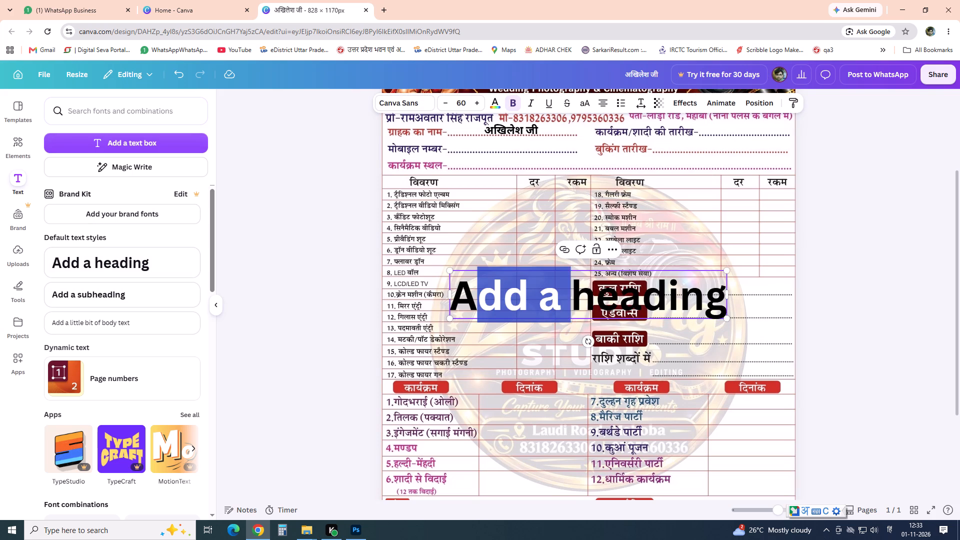
{"action": "left_click_drag", "start_coordinate": [575, 298], "coordinate": [768, 306]}
{"action": "key", "text": "BackSpace"}
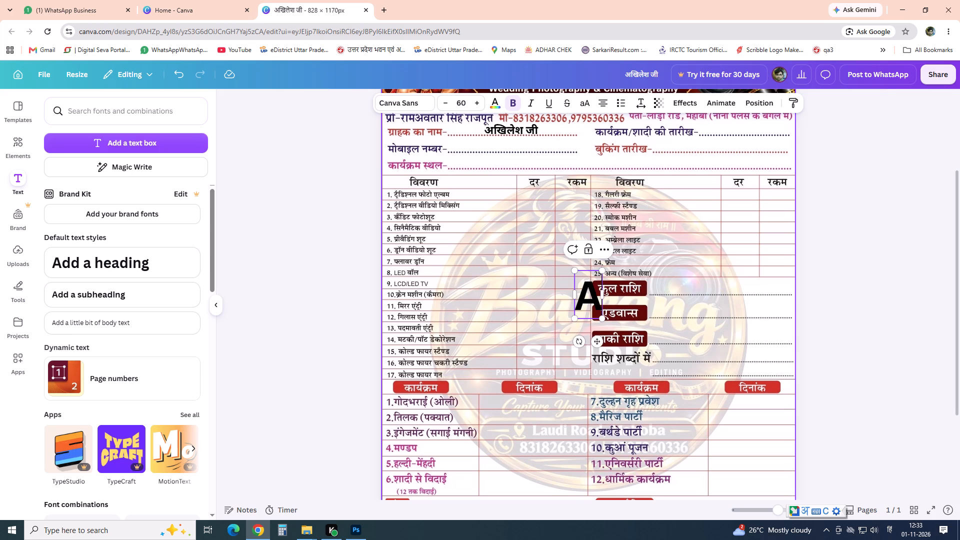
{"action": "key", "text": "BackSpace"}
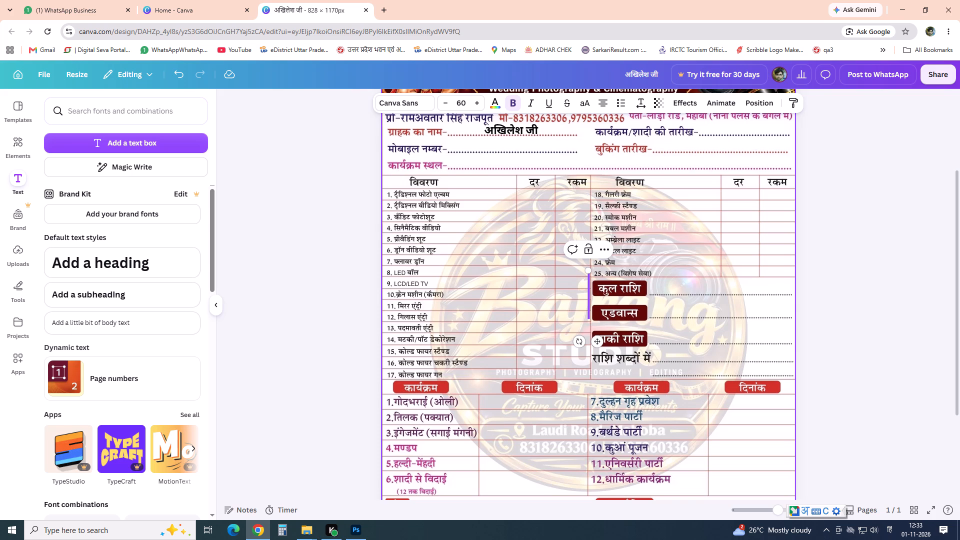
Enter 25.11 in the new heading, with the month in Western digits instead of Devanagari ones.
{"action": "type", "text": "25"}
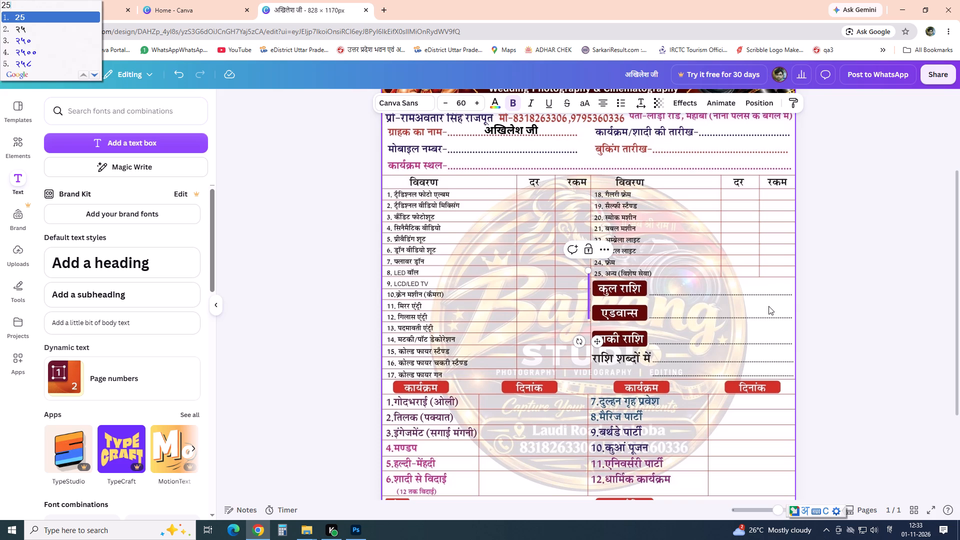
{"action": "key", "text": "period"}
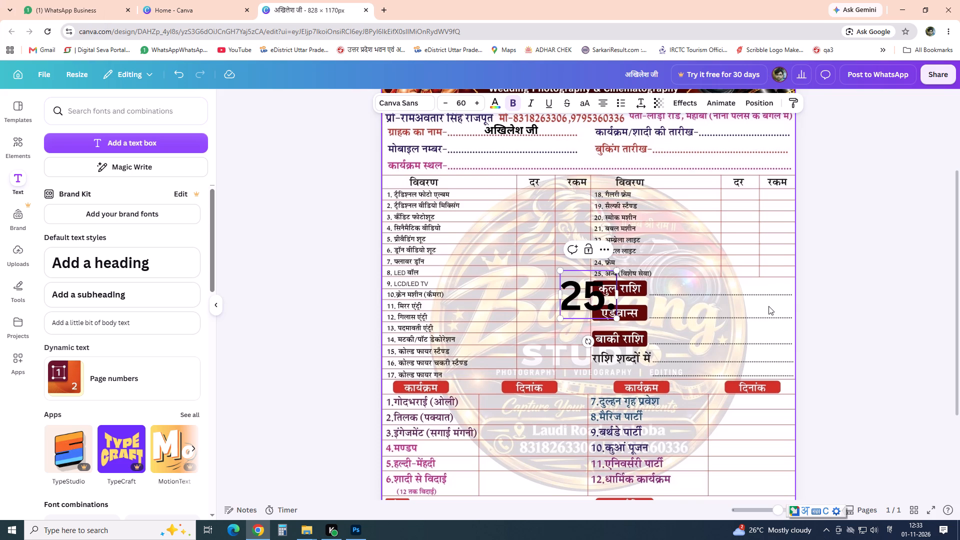
{"action": "type", "text": "11"}
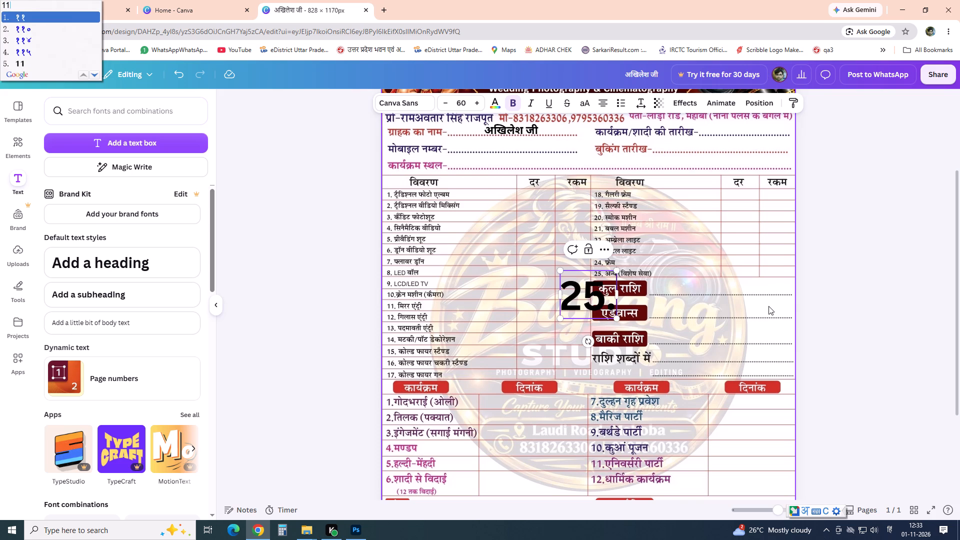
{"action": "key", "text": "period"}
{"action": "key", "text": "BackSpace"}
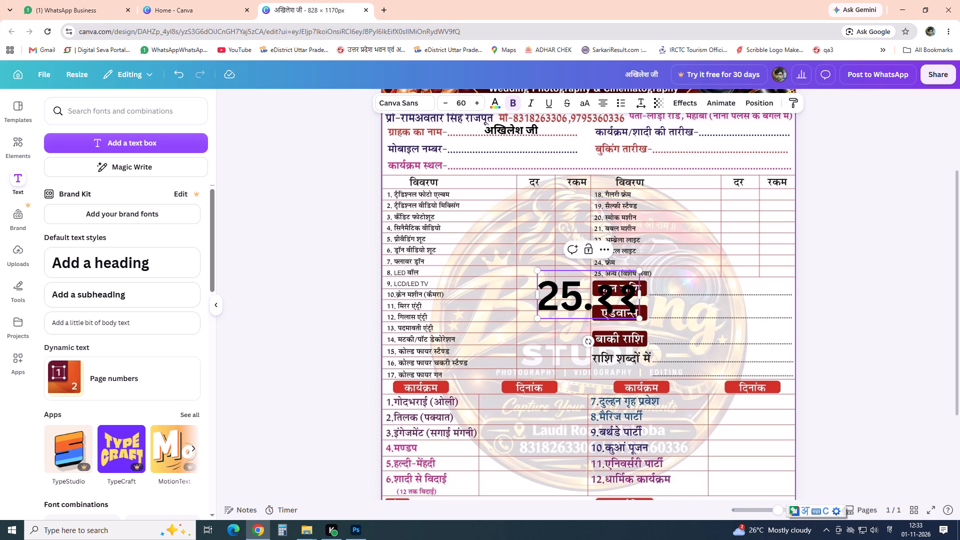
{"action": "key", "text": "BackSpace"}
{"action": "key", "text": "BackSpace"}
{"action": "type", "text": "11"}
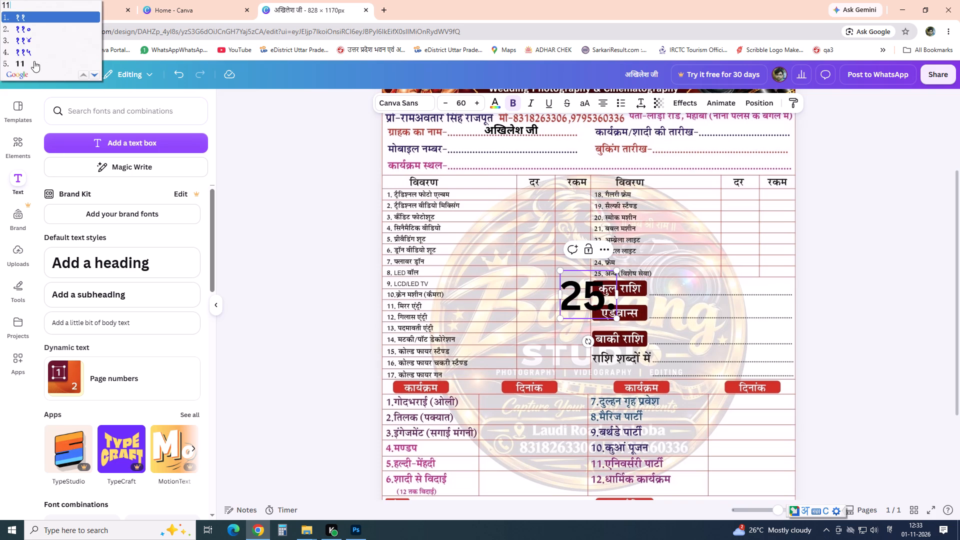
{"action": "left_click", "coordinate": [21, 63]}
Add a period after 25.11, try entering the year as २०२६, and erase those year digits.
{"action": "type", "text": ".2"}
{"action": "type", "text": "02"}
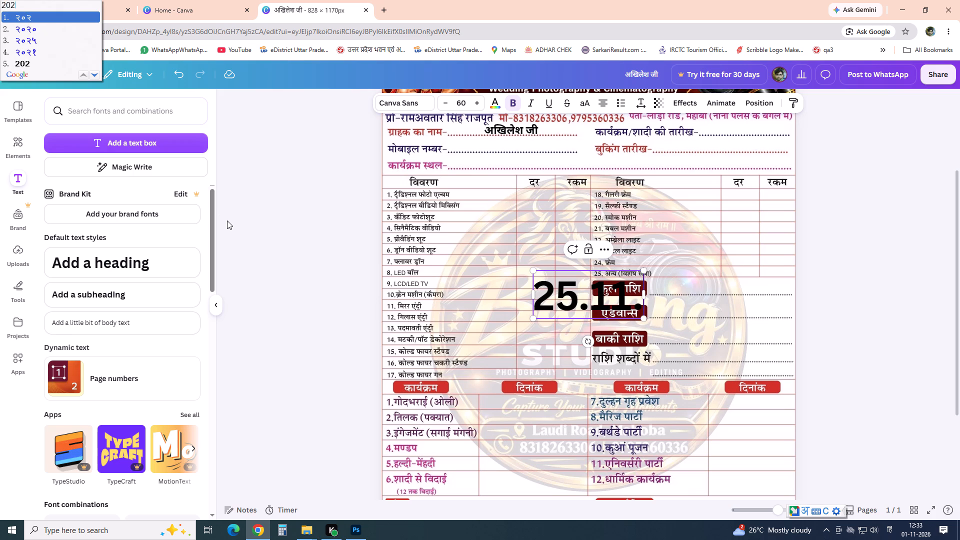
{"action": "key", "text": "6"}
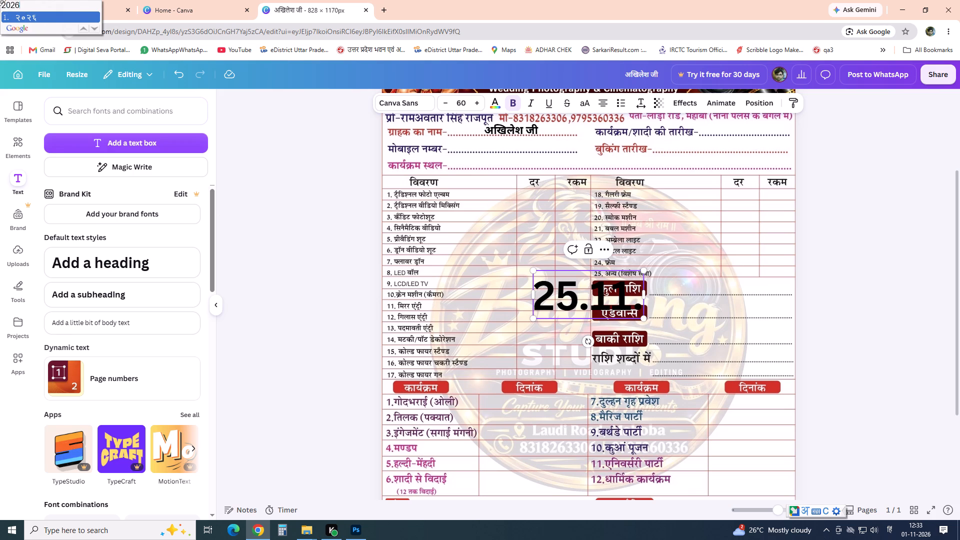
{"action": "left_click", "coordinate": [9, 6]}
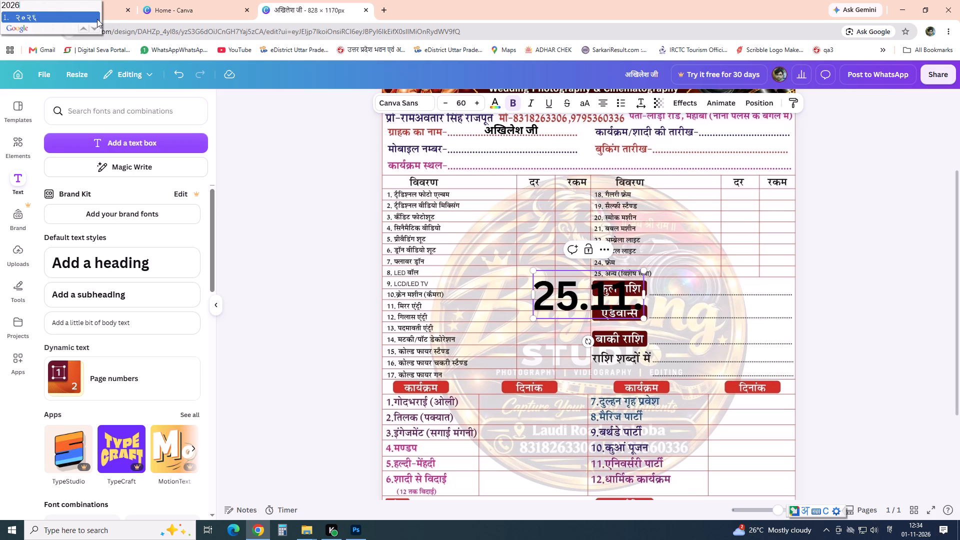
{"action": "left_click", "coordinate": [97, 19]}
{"action": "left_click", "coordinate": [94, 30]}
{"action": "left_click", "coordinate": [61, 16]}
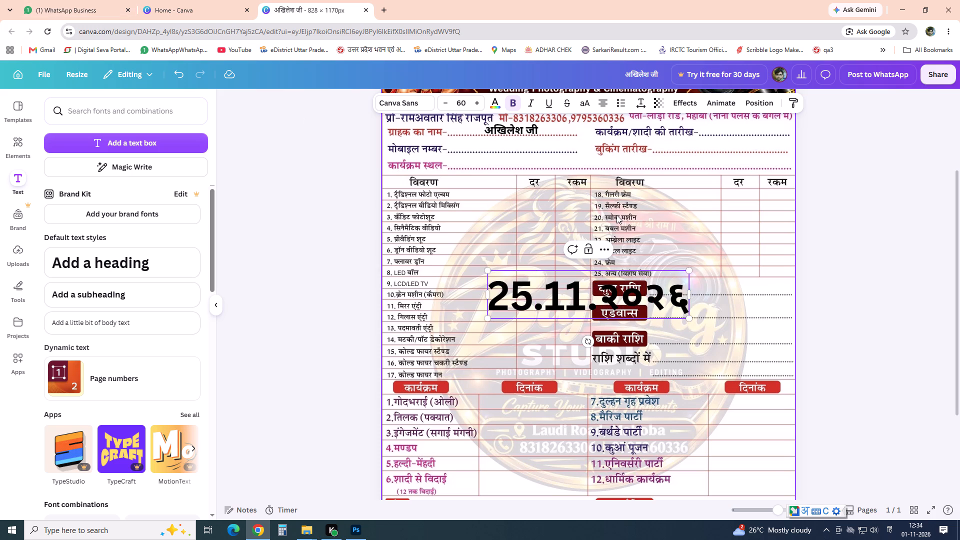
{"action": "key", "text": "BackSpace"}
{"action": "key", "text": "BackSpace"}
{"action": "key", "text": "BackSpace"}
{"action": "key", "text": "BackSpace"}
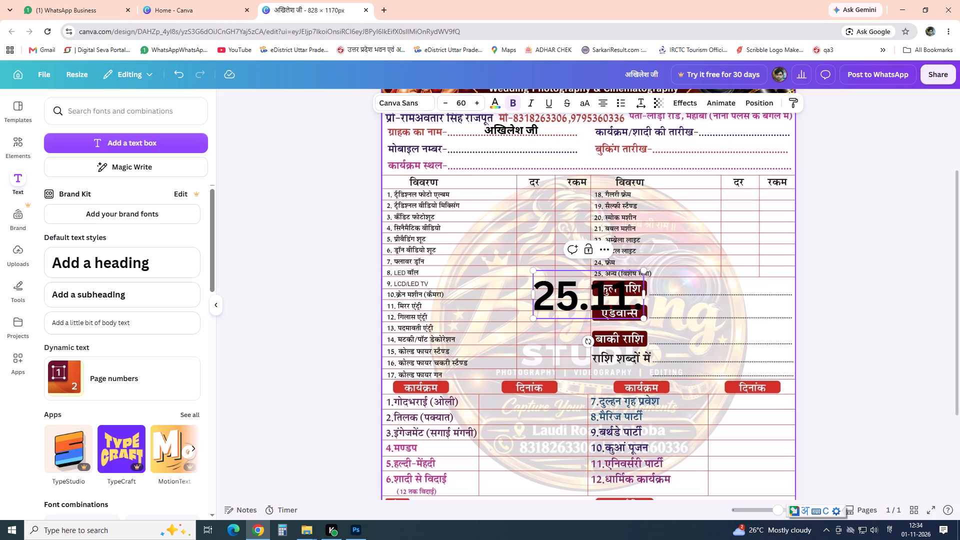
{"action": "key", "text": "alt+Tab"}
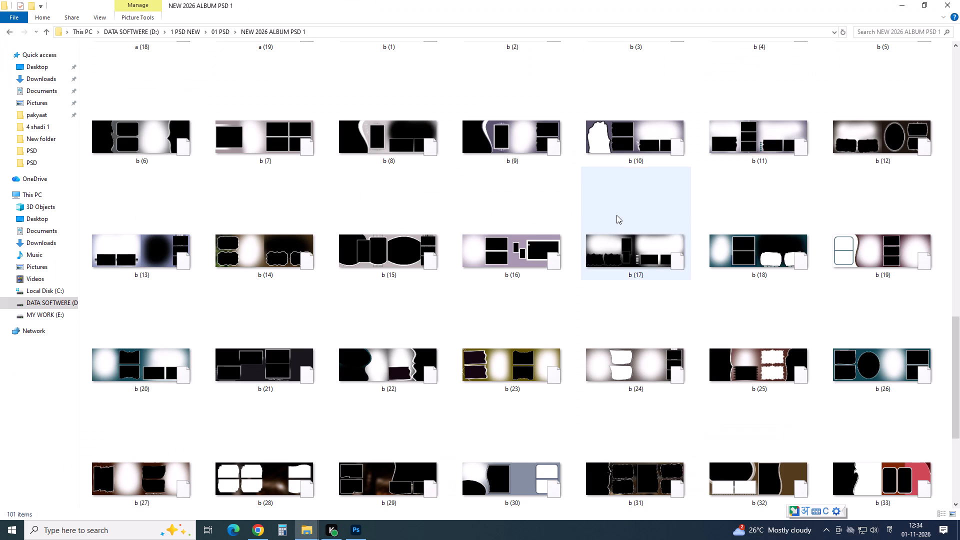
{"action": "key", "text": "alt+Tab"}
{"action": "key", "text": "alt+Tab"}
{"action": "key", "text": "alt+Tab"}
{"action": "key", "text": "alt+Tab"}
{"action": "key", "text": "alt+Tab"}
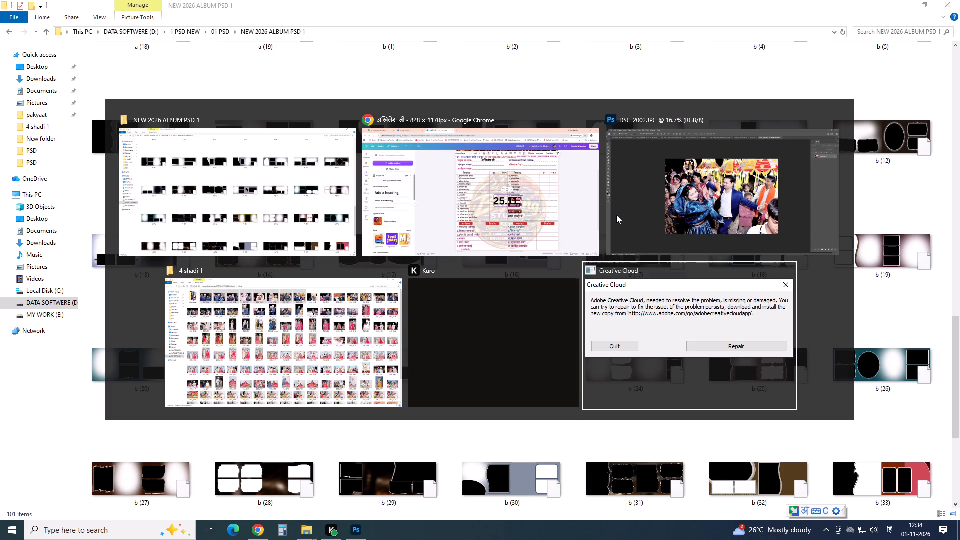
Return to the Canva booking form, switch the input language to English, and complete the date heading with the year 2026.
{"action": "key", "text": "alt+Tab"}
{"action": "key", "text": "alt+Tab"}
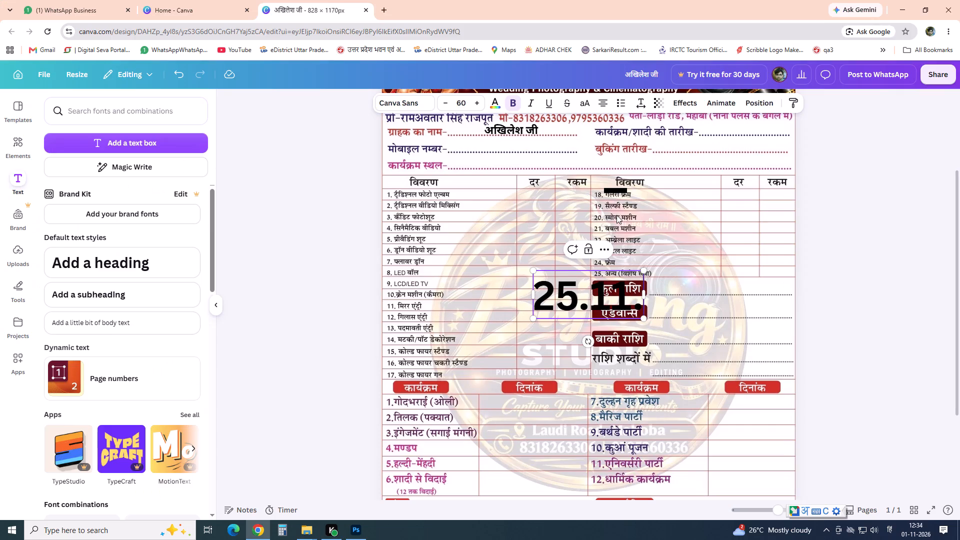
{"action": "left_click", "coordinate": [891, 525]}
{"action": "left_click", "coordinate": [889, 388]}
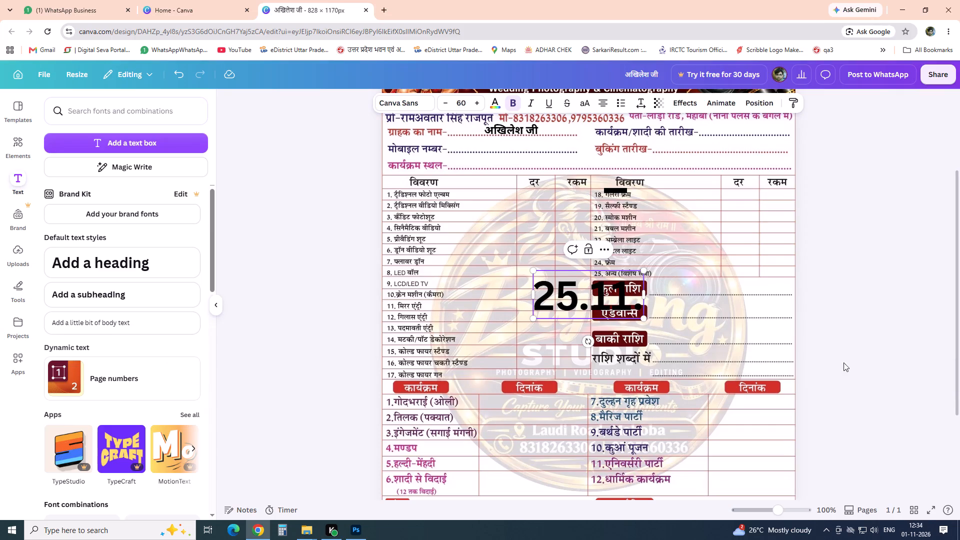
{"action": "type", "text": "2026"}
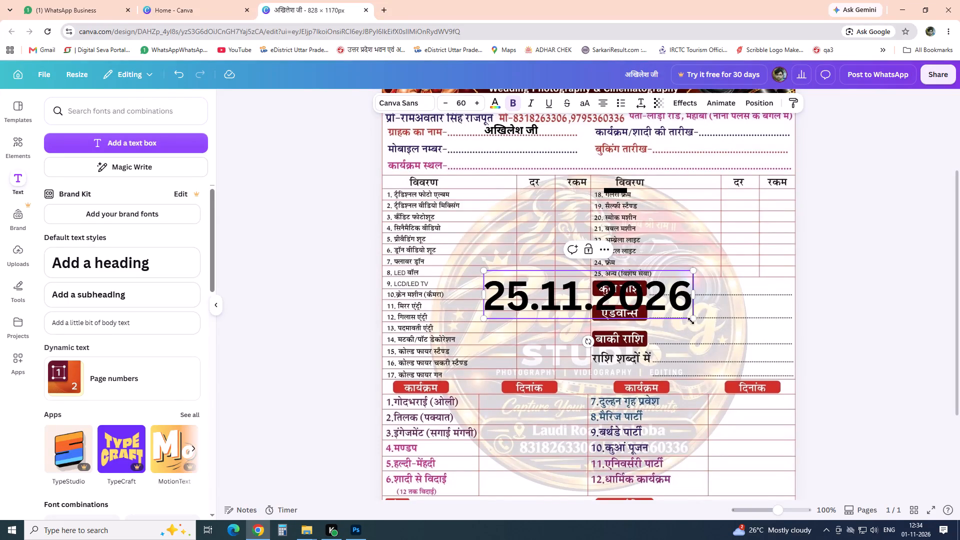
Scale the 25.11.2026 text down to about size 20.5 and place it on the dotted कार्यक्रम/शादी की तारीख line.
{"action": "left_click_drag", "start_coordinate": [691, 320], "coordinate": [568, 288]}
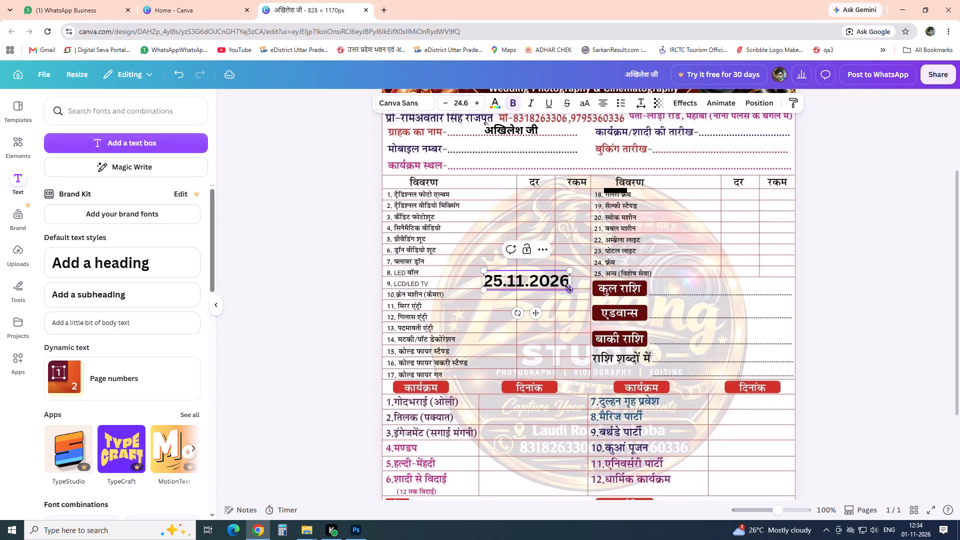
{"action": "left_click", "coordinate": [518, 279]}
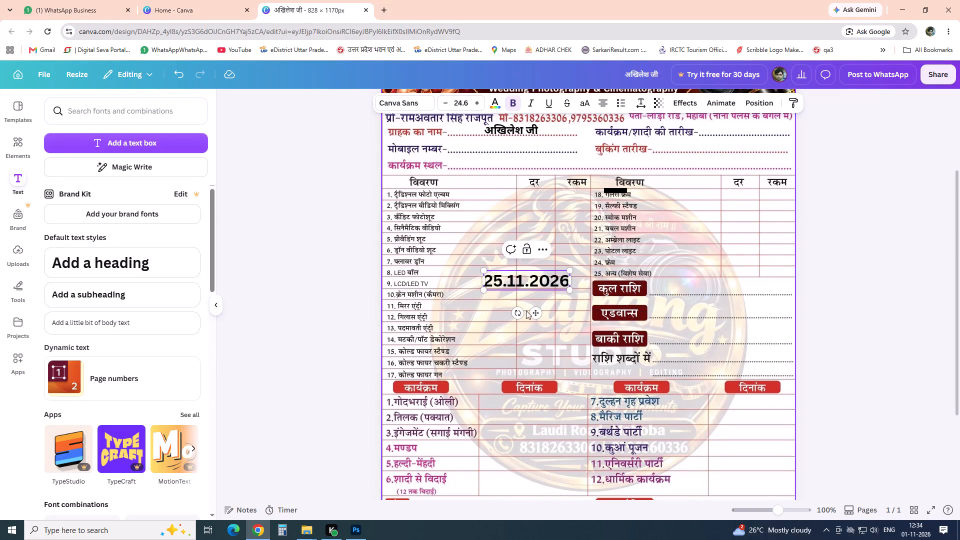
{"action": "left_click_drag", "start_coordinate": [533, 312], "coordinate": [747, 160]}
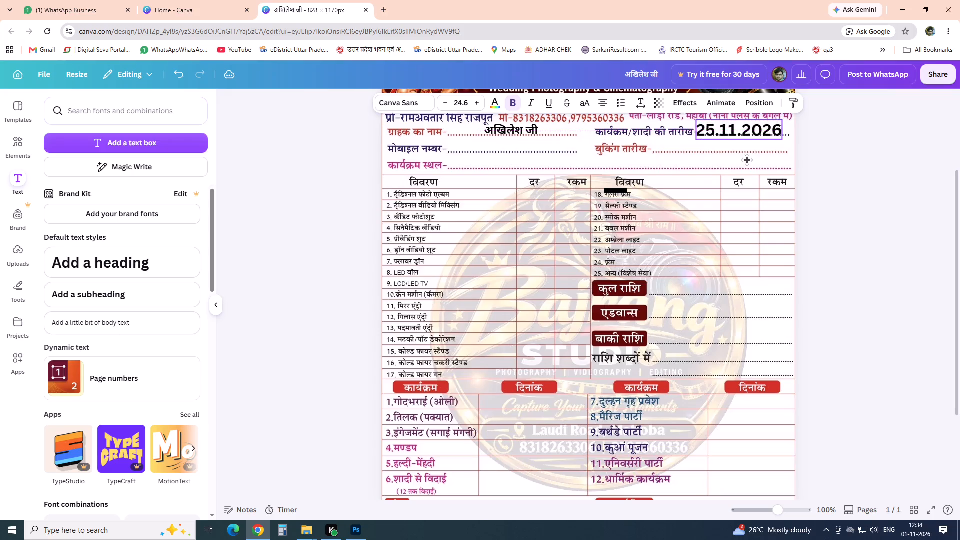
{"action": "left_click_drag", "start_coordinate": [747, 160], "coordinate": [750, 159]}
{"action": "left_click_drag", "start_coordinate": [785, 136], "coordinate": [770, 134]}
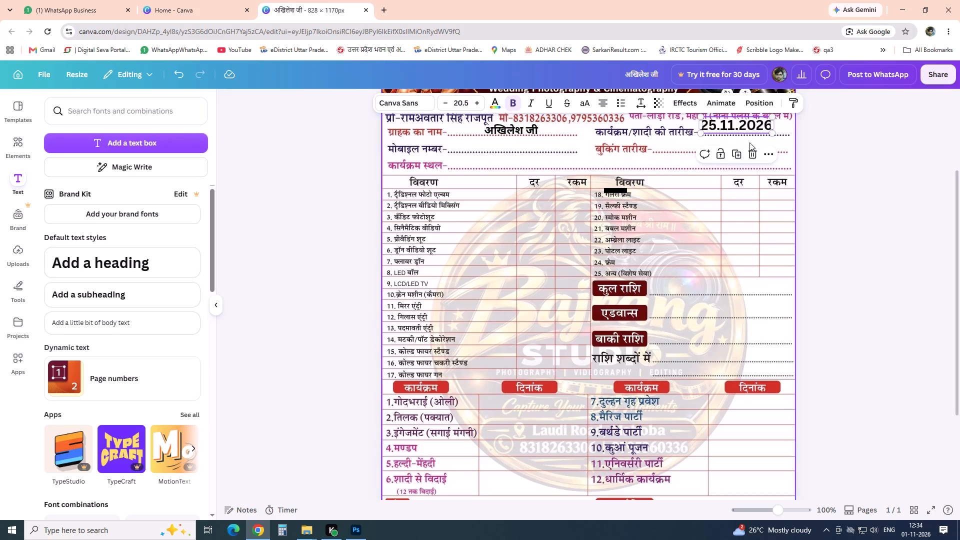
{"action": "left_click_drag", "start_coordinate": [753, 125], "coordinate": [759, 127]}
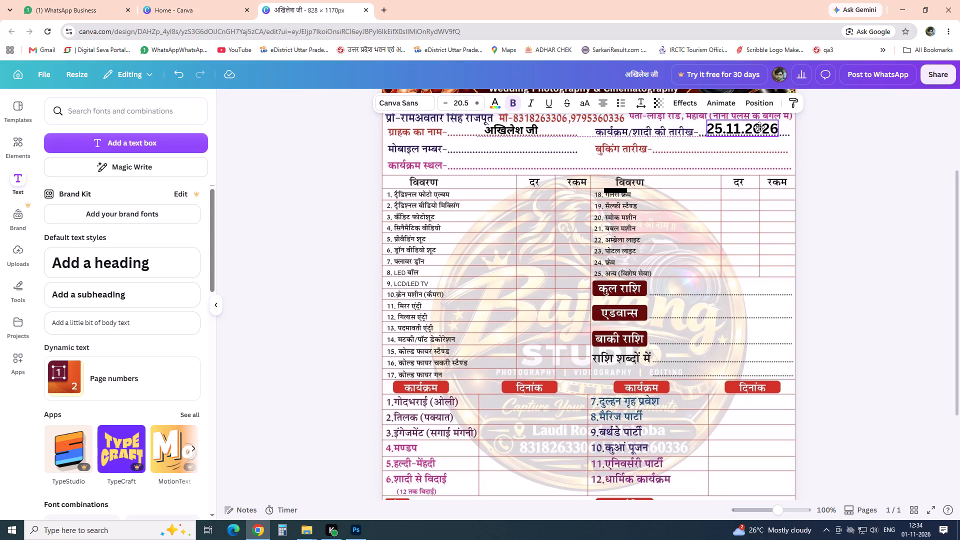
{"action": "left_click_drag", "start_coordinate": [759, 127], "coordinate": [761, 127]}
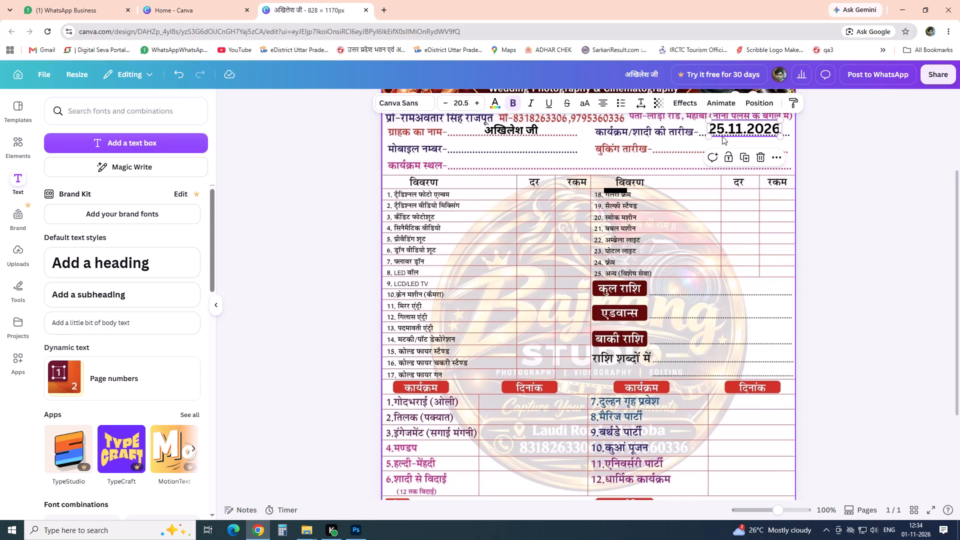
Duplicate the 25.11.2026 text and move the copy down over the item table, beside row 24 फ्रेम.
{"action": "left_click", "coordinate": [741, 156]}
{"action": "left_click_drag", "start_coordinate": [740, 134], "coordinate": [653, 255]}
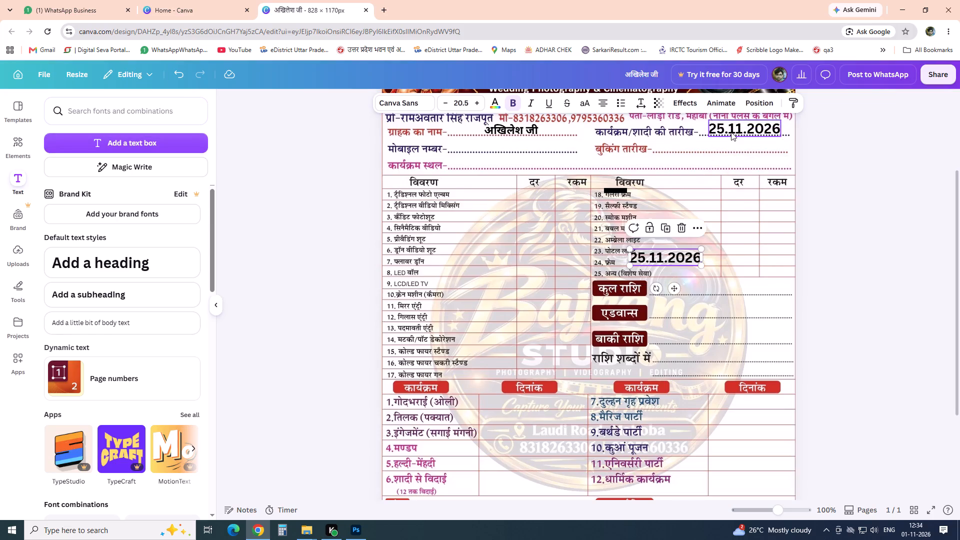
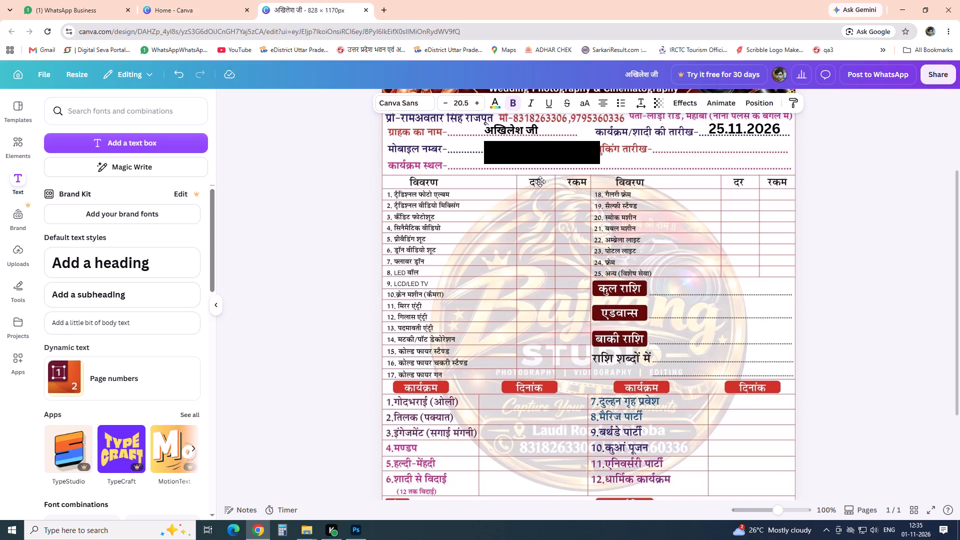
Scale the copied mobile number text down to about size 16.7 and position it on the dotted मोबाइल नम्बर line.
{"action": "left_click_drag", "start_coordinate": [540, 181], "coordinate": [511, 174]}
{"action": "left_click_drag", "start_coordinate": [544, 155], "coordinate": [539, 154]}
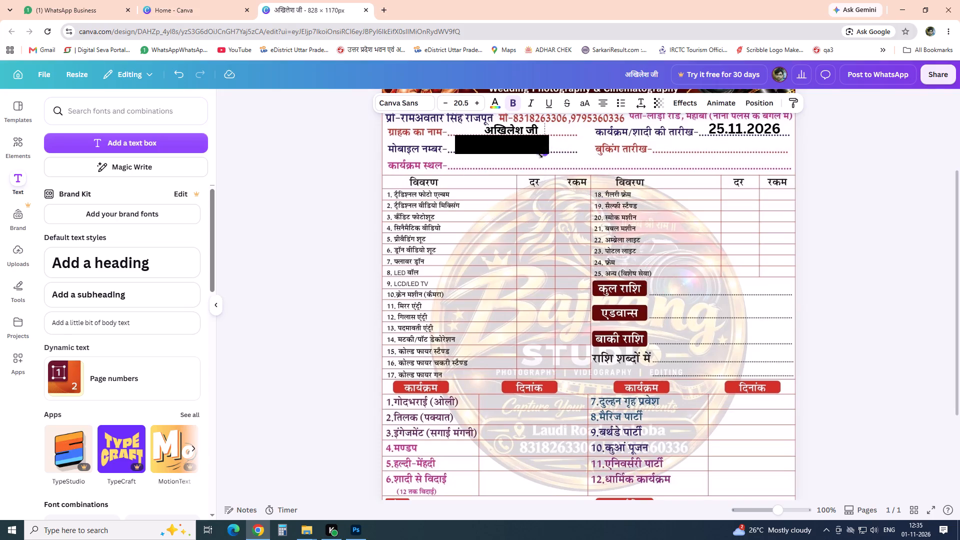
{"action": "left_click_drag", "start_coordinate": [539, 154], "coordinate": [529, 152]}
{"action": "left_click", "coordinate": [529, 152]}
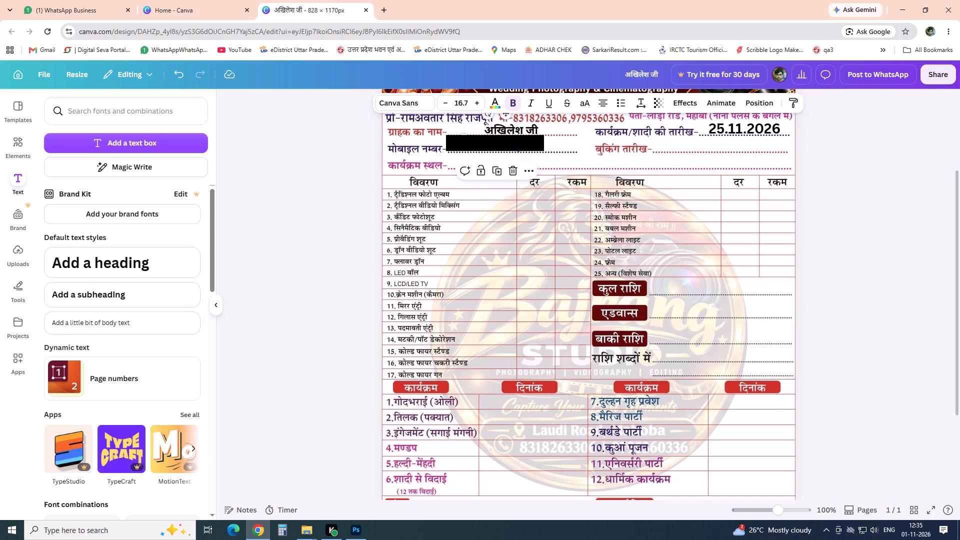
{"action": "left_click_drag", "start_coordinate": [509, 140], "coordinate": [514, 142]}
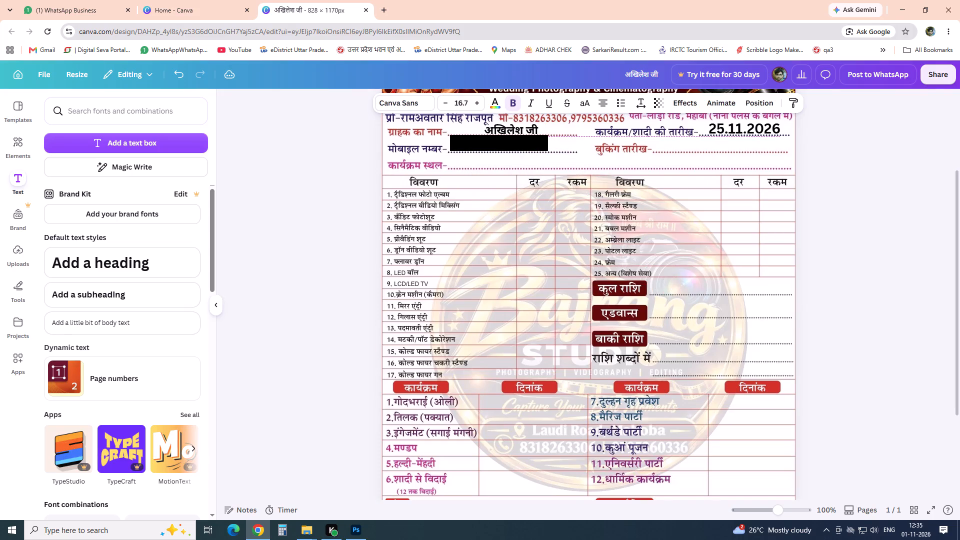
{"action": "left_click_drag", "start_coordinate": [514, 142], "coordinate": [516, 143]}
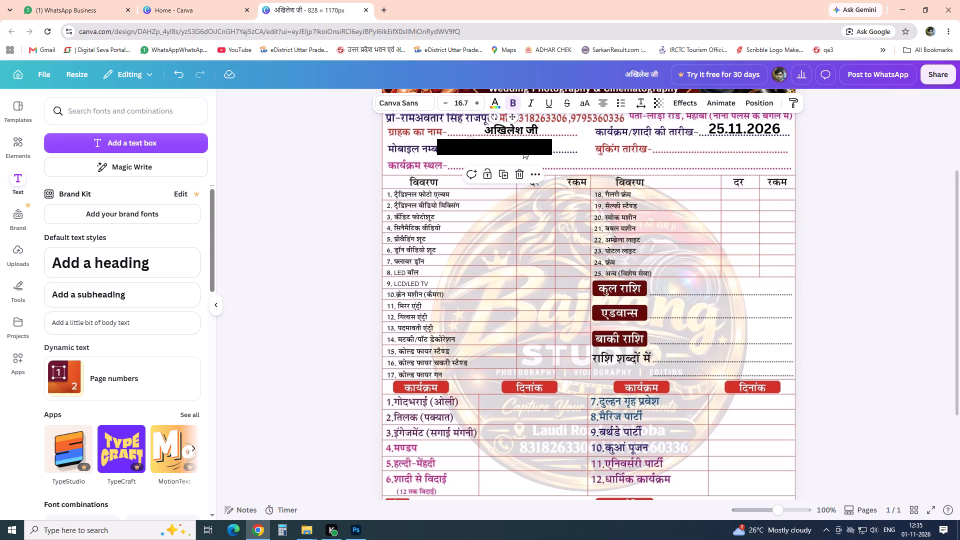
{"action": "key", "text": "Up"}
{"action": "key", "text": "Up"}
{"action": "key", "text": "Up"}
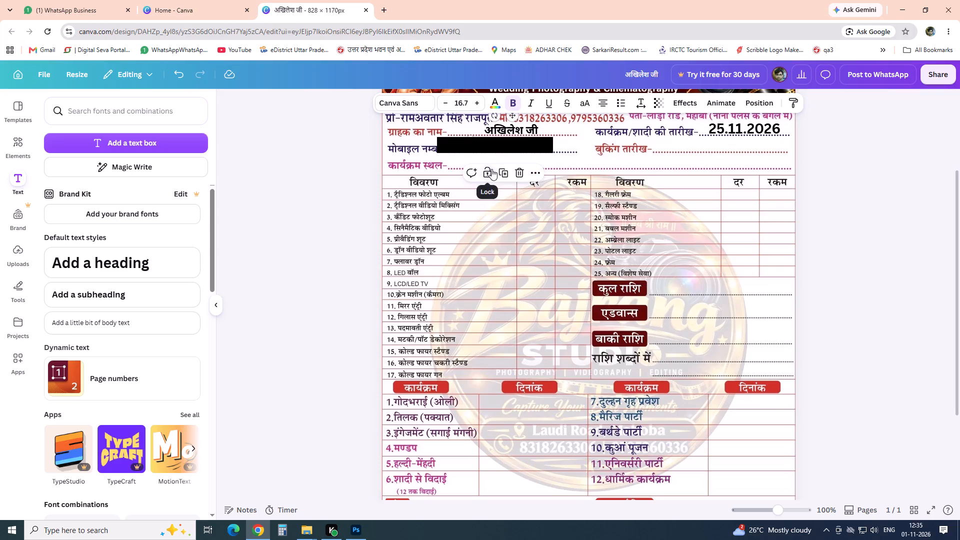
Duplicate the mobile number text, move the copy down beside row 3 of the item table, and lock the original in place.
{"action": "left_click", "coordinate": [502, 170]}
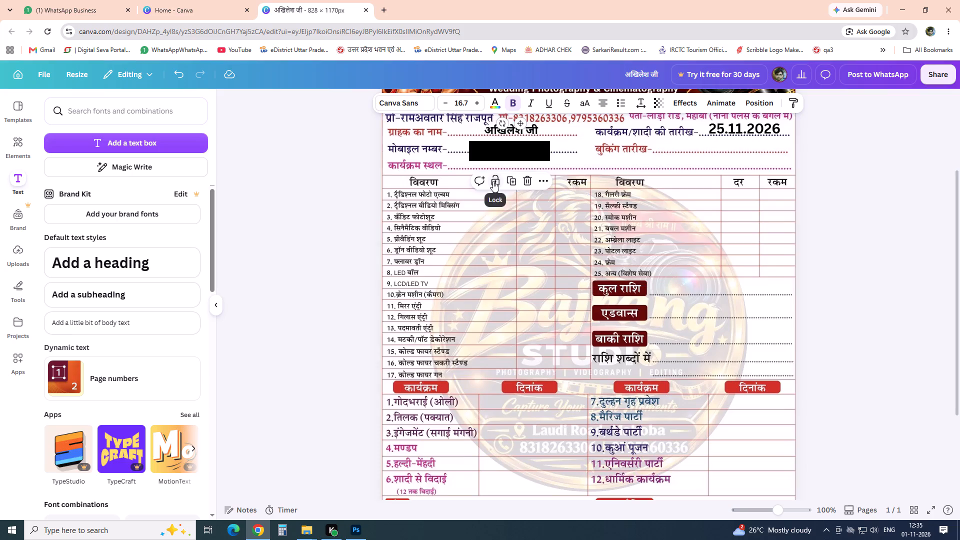
{"action": "left_click_drag", "start_coordinate": [501, 154], "coordinate": [502, 215]}
{"action": "left_click", "coordinate": [501, 146]}
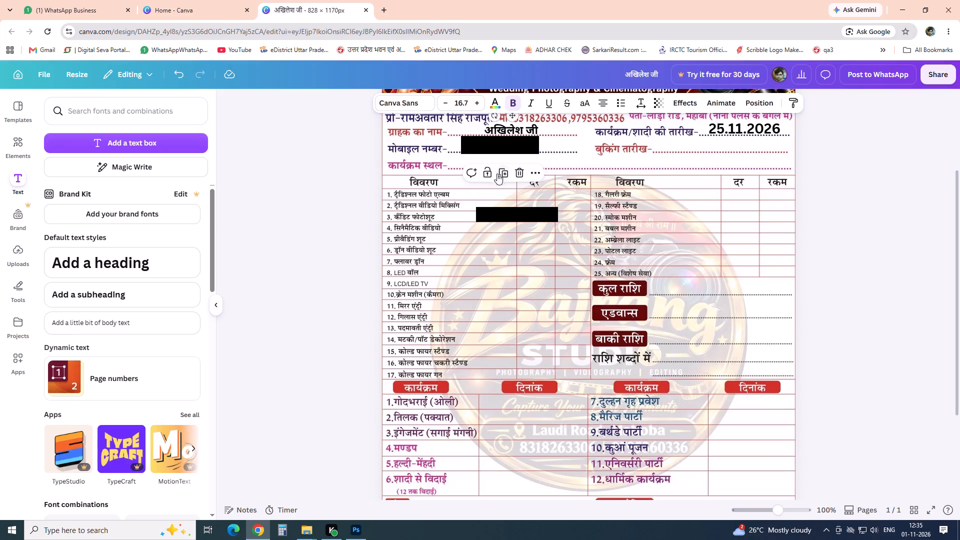
{"action": "left_click", "coordinate": [492, 172]}
Replace the copied mobile number text with 31.10.2026 and place it on the dotted बुकिंग तारीख line.
{"action": "left_click_drag", "start_coordinate": [515, 215], "coordinate": [520, 226]}
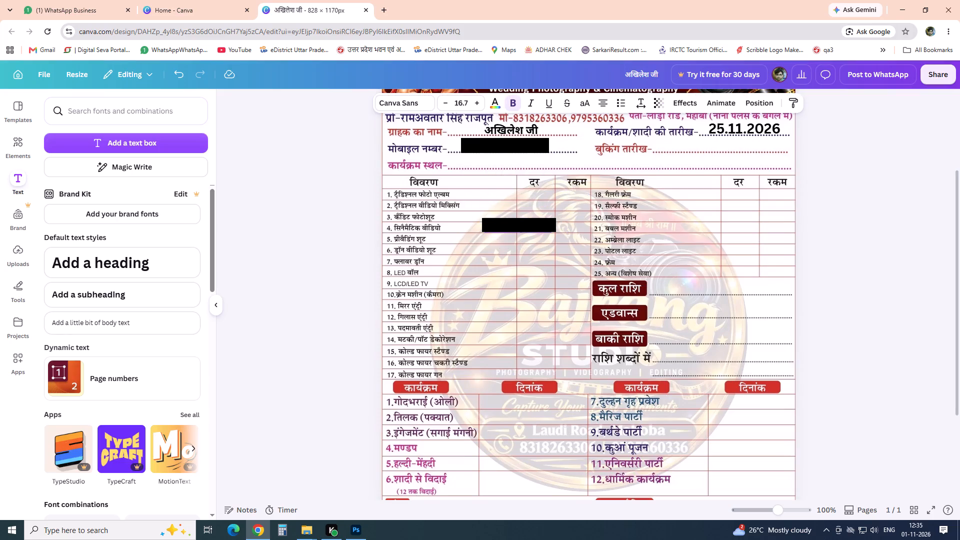
{"action": "left_click_drag", "start_coordinate": [520, 226], "coordinate": [521, 226]}
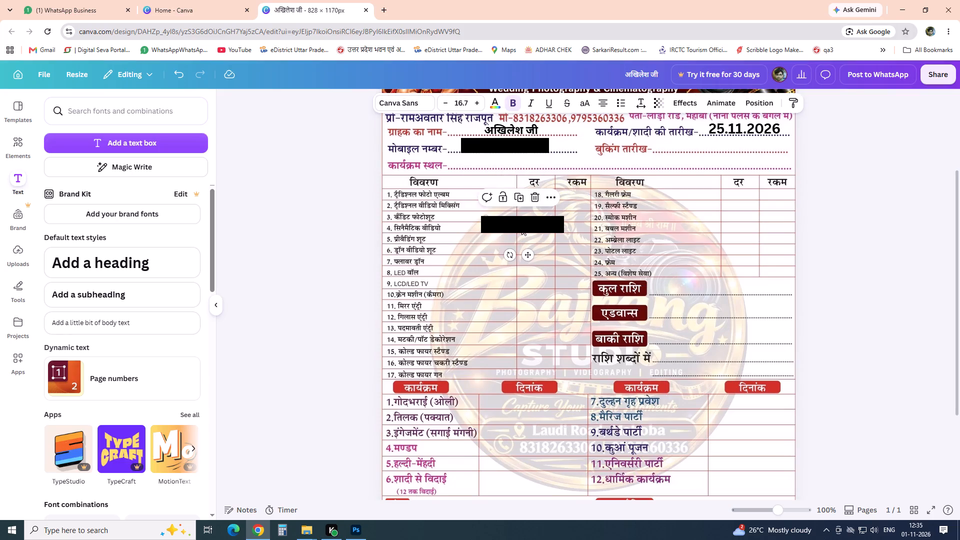
{"action": "double_click", "coordinate": [489, 229]}
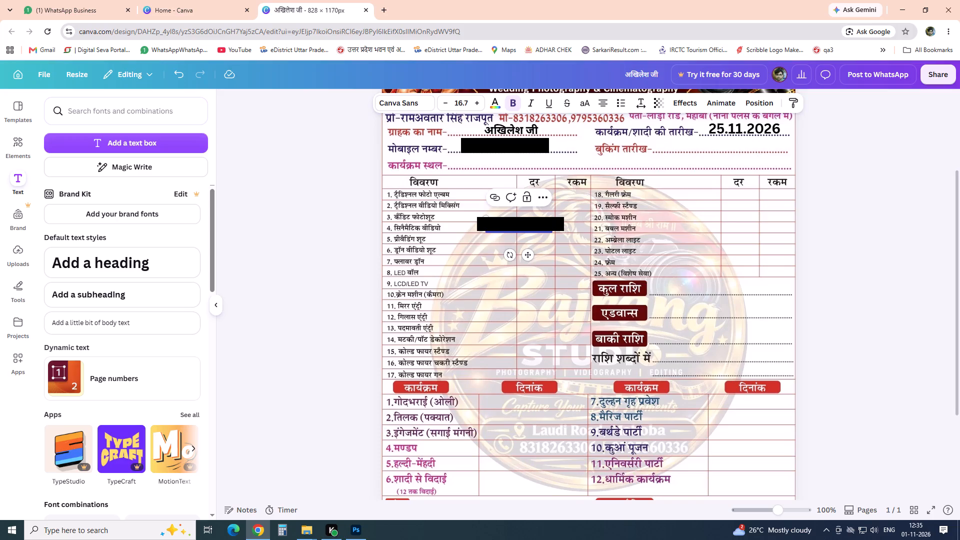
{"action": "key", "text": "3"}
{"action": "key", "text": "1"}
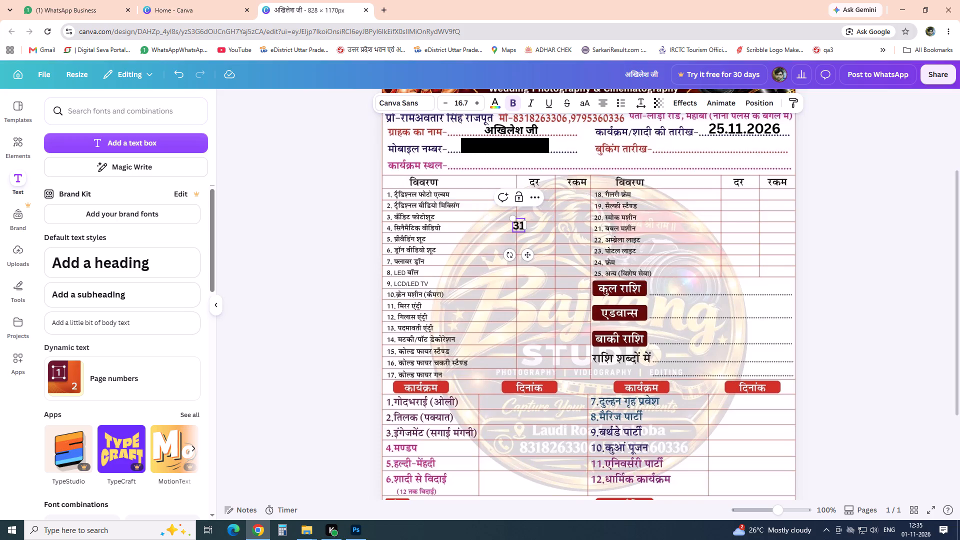
{"action": "type", "text": ".10.2026"}
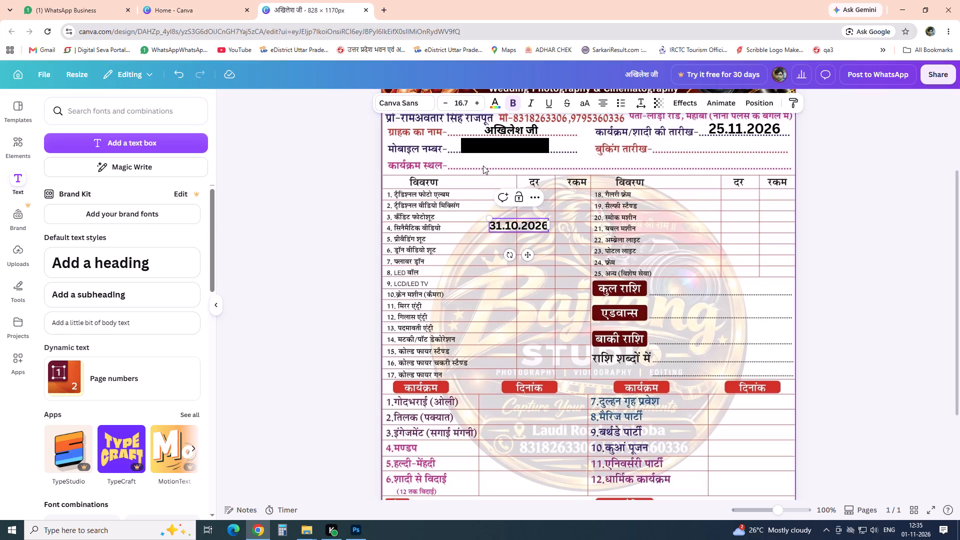
{"action": "left_click_drag", "start_coordinate": [529, 260], "coordinate": [755, 183]}
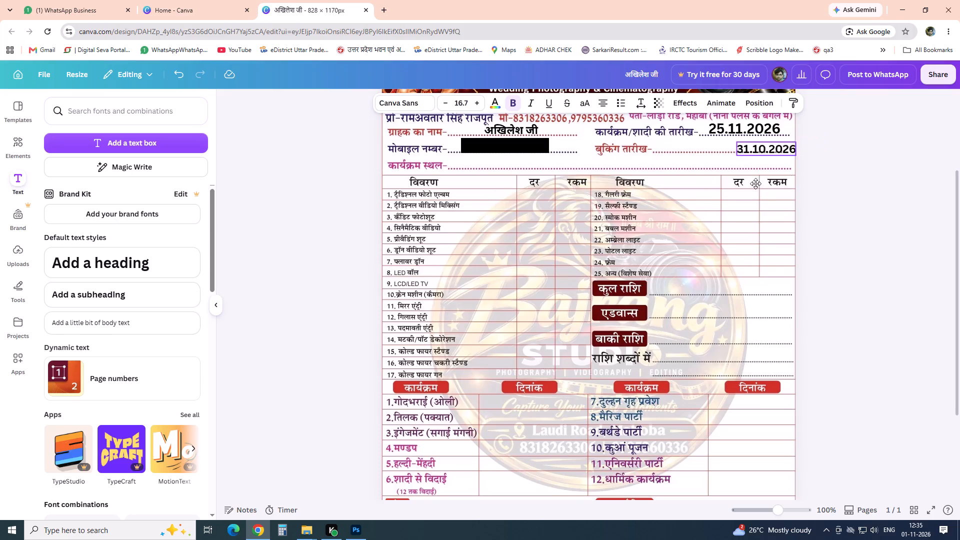
{"action": "left_click_drag", "start_coordinate": [755, 183], "coordinate": [732, 182]}
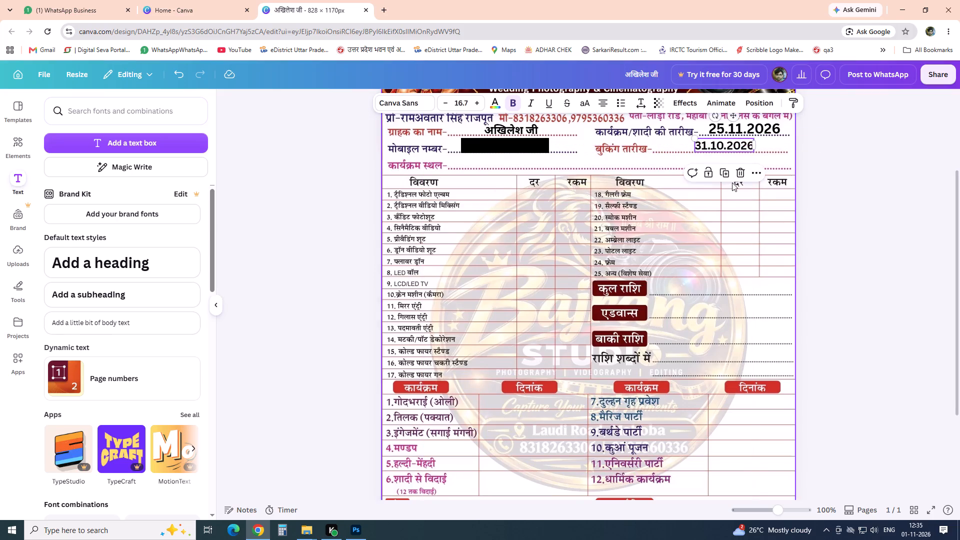
Duplicate the 31.10.2026 text, move the copy down beside row 21 बबल मशीन, and lock the original on its line.
{"action": "left_click", "coordinate": [722, 175]}
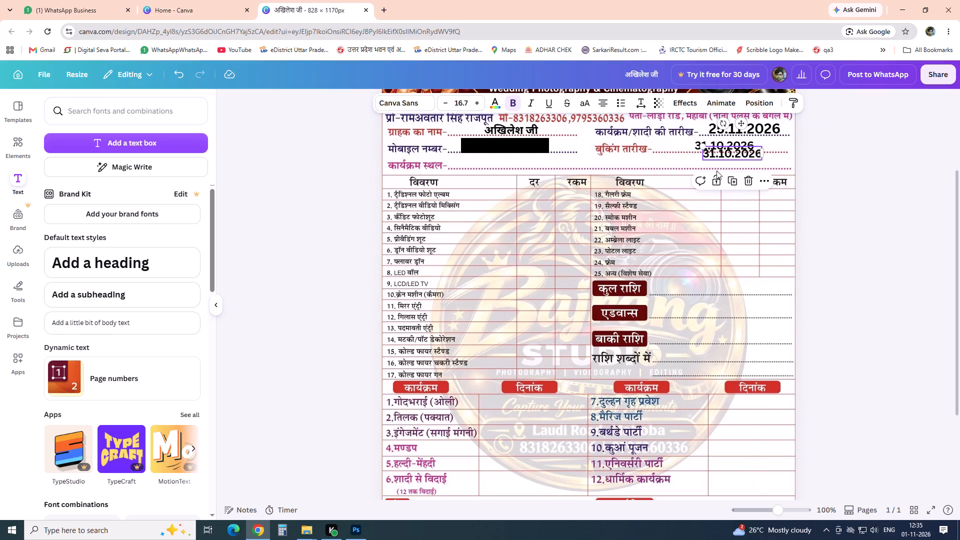
{"action": "left_click_drag", "start_coordinate": [715, 152], "coordinate": [718, 228]}
{"action": "left_click", "coordinate": [722, 146]}
{"action": "left_click", "coordinate": [710, 172]}
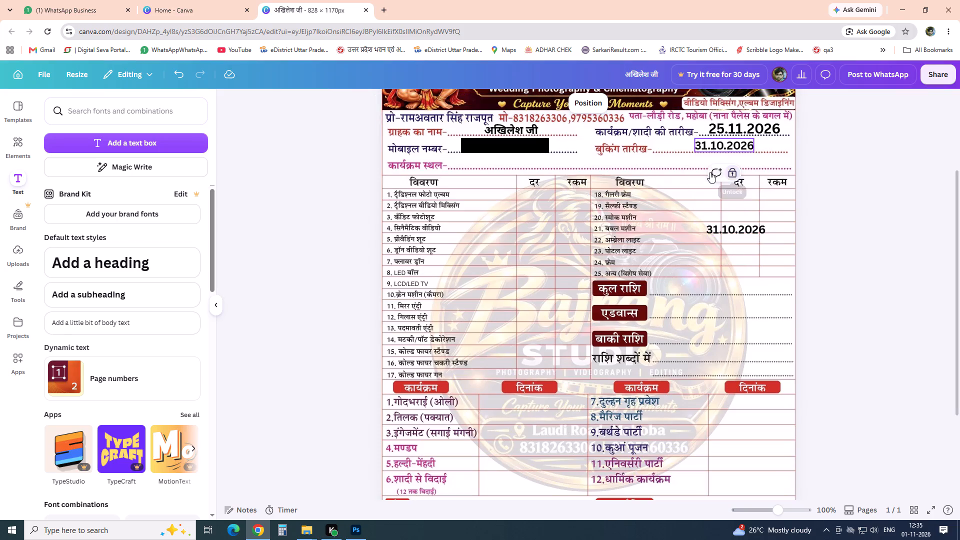
Move the 31.10.2026 copy beside row 12 गिलास एंट्री, select its text for replacement, and switch the input language to Hindi.
{"action": "left_click_drag", "start_coordinate": [741, 229], "coordinate": [537, 307]}
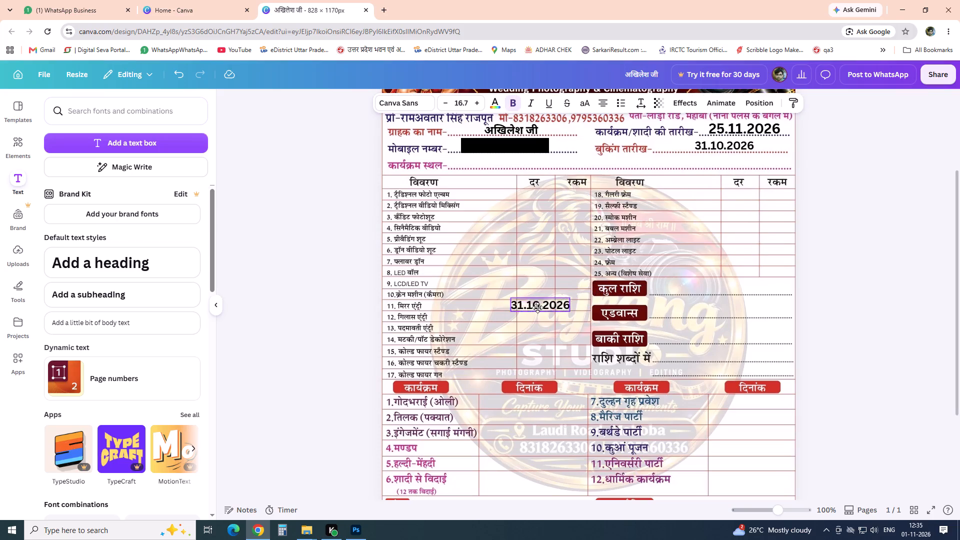
{"action": "left_click_drag", "start_coordinate": [537, 307], "coordinate": [509, 317]}
{"action": "double_click", "coordinate": [477, 317]}
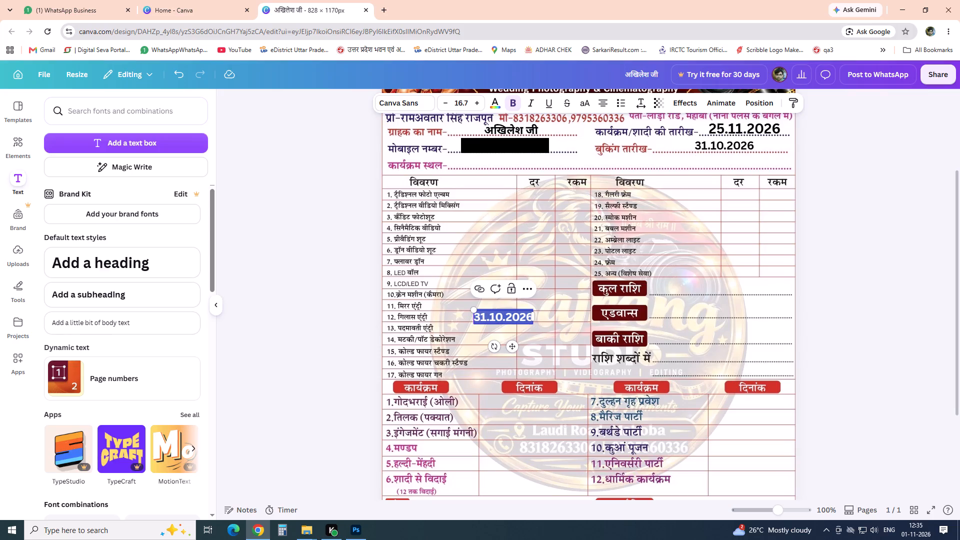
{"action": "left_click", "coordinate": [885, 531]}
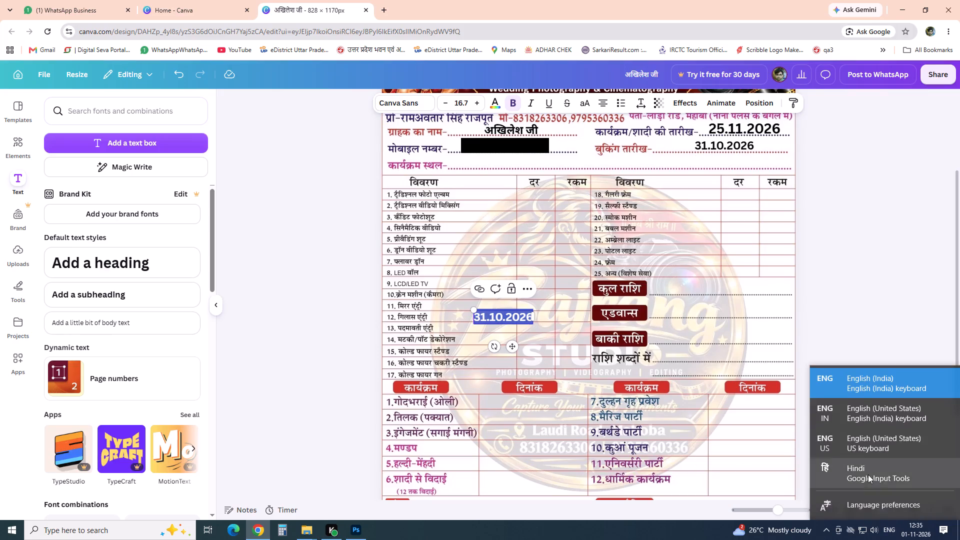
{"action": "left_click", "coordinate": [868, 474]}
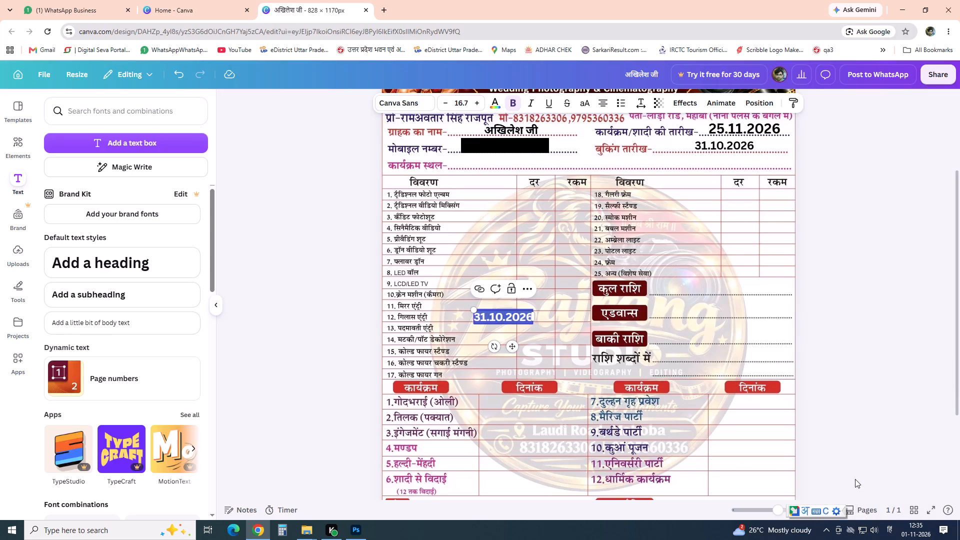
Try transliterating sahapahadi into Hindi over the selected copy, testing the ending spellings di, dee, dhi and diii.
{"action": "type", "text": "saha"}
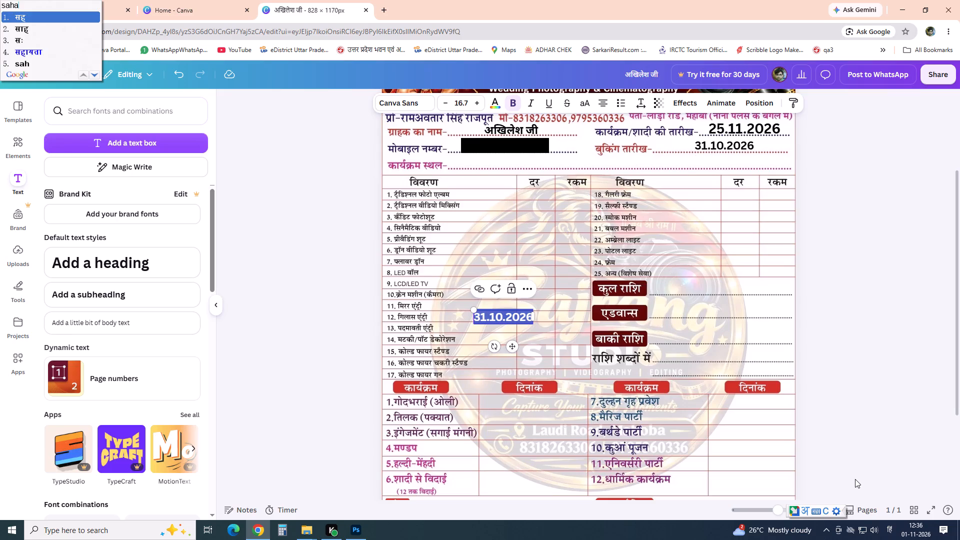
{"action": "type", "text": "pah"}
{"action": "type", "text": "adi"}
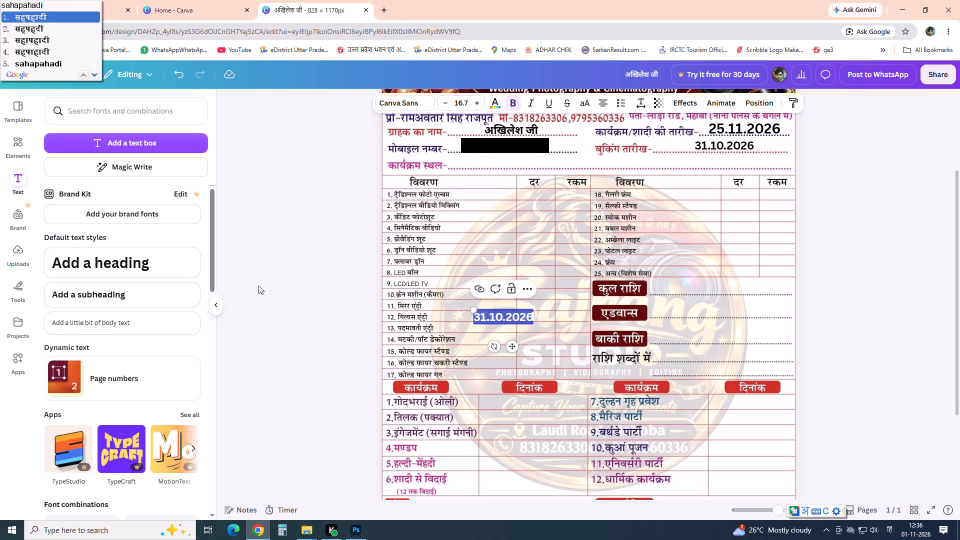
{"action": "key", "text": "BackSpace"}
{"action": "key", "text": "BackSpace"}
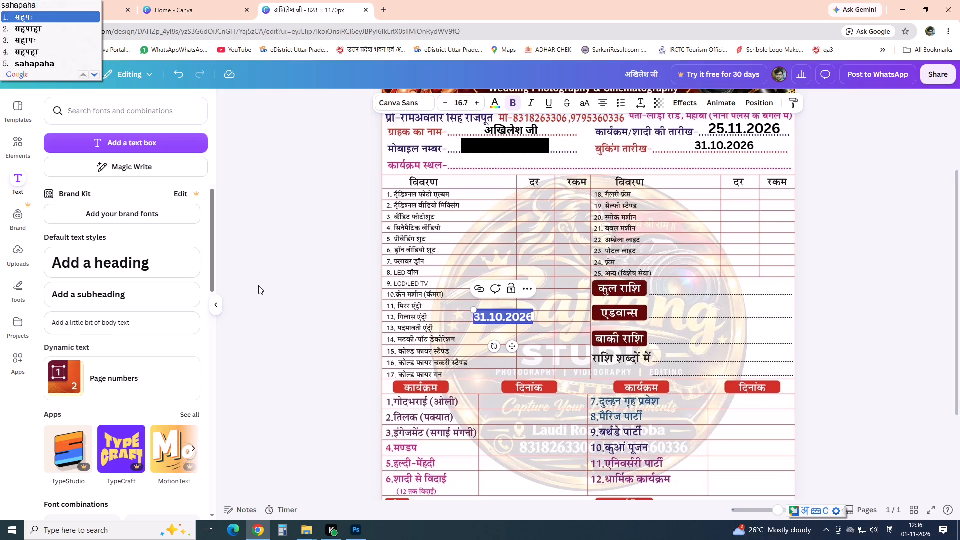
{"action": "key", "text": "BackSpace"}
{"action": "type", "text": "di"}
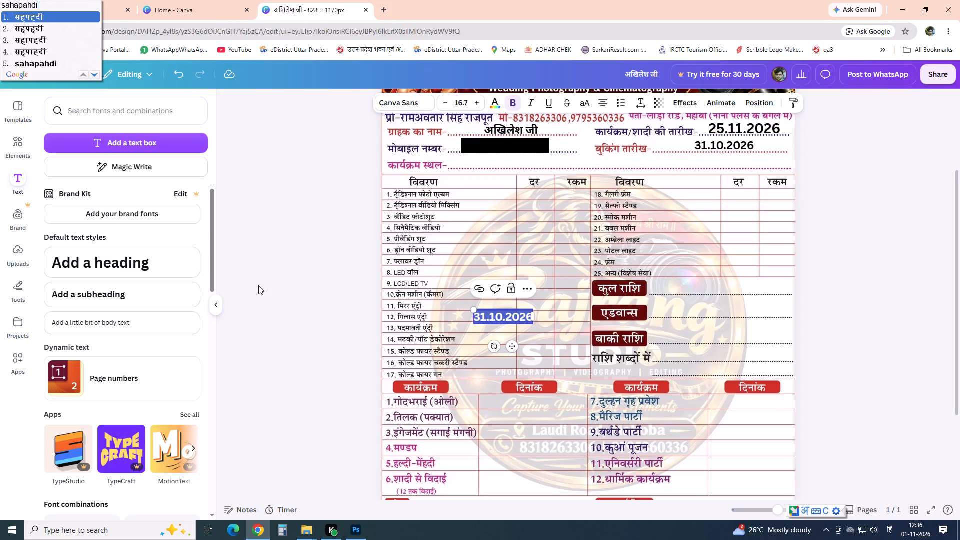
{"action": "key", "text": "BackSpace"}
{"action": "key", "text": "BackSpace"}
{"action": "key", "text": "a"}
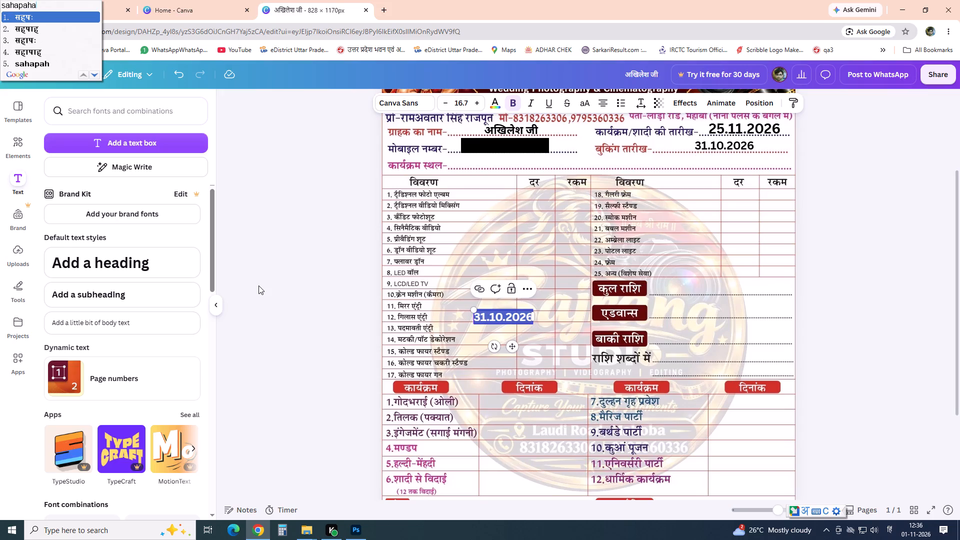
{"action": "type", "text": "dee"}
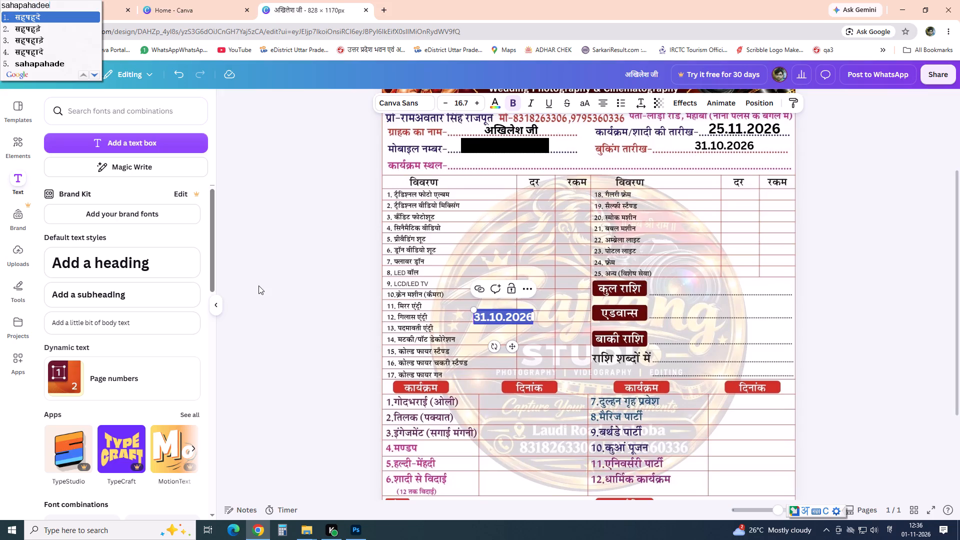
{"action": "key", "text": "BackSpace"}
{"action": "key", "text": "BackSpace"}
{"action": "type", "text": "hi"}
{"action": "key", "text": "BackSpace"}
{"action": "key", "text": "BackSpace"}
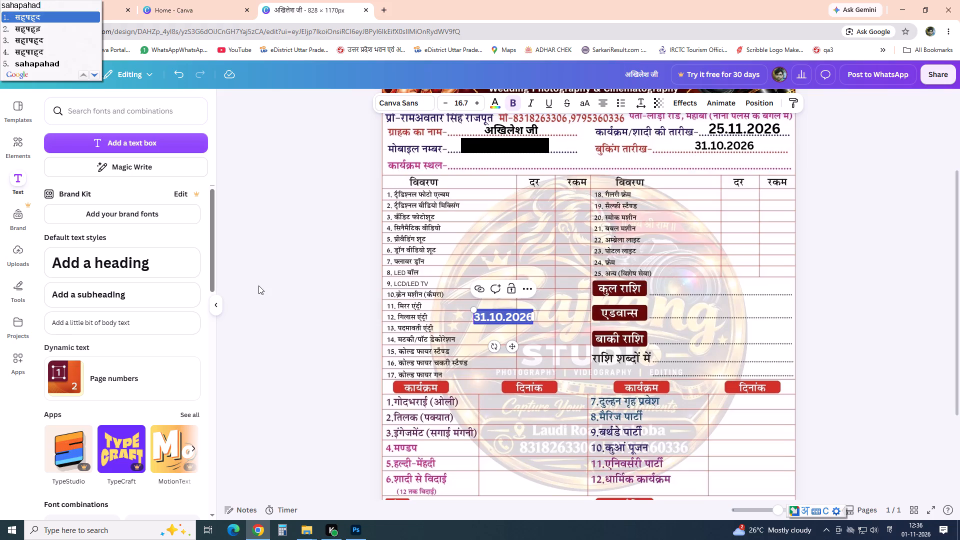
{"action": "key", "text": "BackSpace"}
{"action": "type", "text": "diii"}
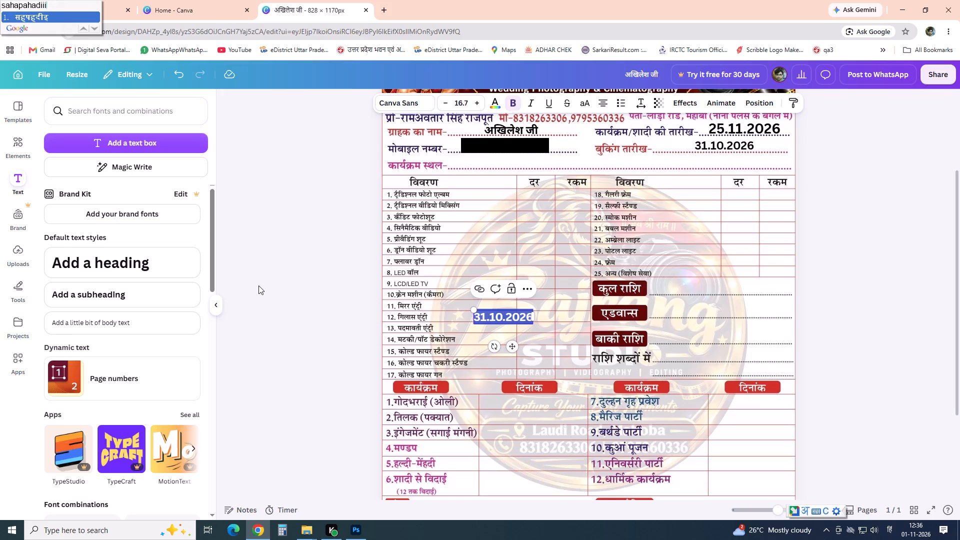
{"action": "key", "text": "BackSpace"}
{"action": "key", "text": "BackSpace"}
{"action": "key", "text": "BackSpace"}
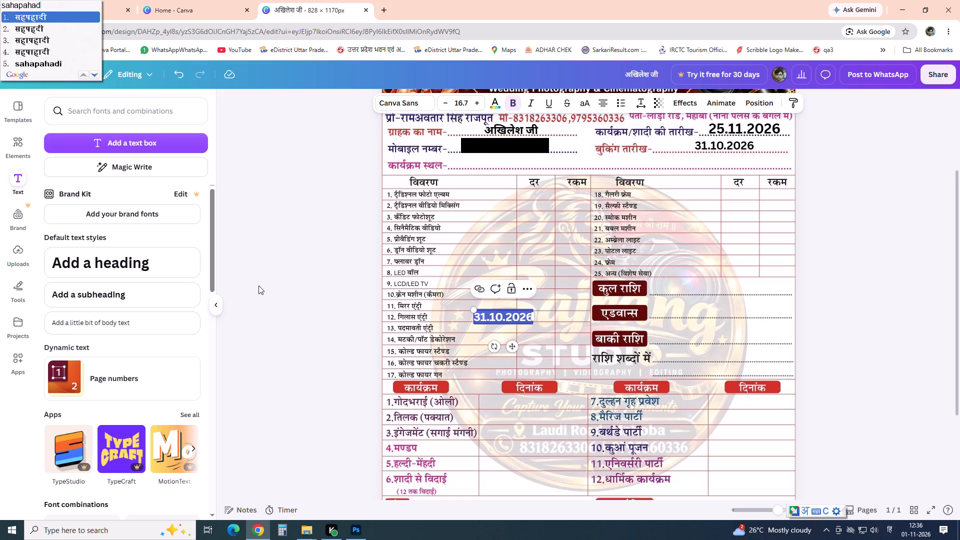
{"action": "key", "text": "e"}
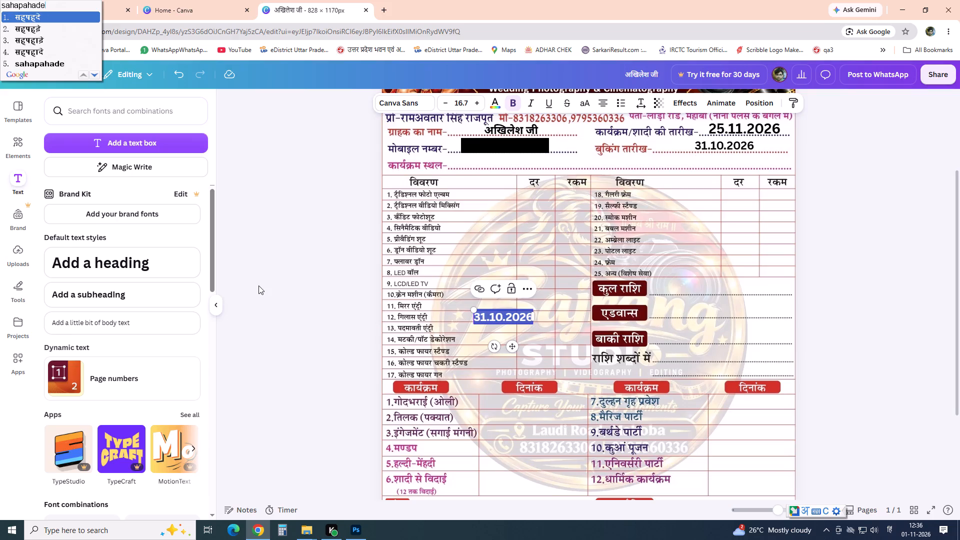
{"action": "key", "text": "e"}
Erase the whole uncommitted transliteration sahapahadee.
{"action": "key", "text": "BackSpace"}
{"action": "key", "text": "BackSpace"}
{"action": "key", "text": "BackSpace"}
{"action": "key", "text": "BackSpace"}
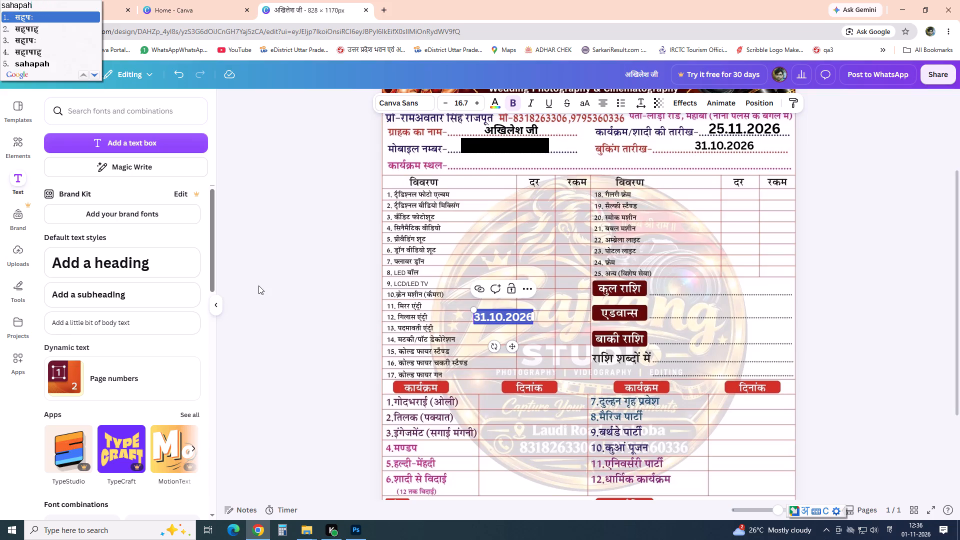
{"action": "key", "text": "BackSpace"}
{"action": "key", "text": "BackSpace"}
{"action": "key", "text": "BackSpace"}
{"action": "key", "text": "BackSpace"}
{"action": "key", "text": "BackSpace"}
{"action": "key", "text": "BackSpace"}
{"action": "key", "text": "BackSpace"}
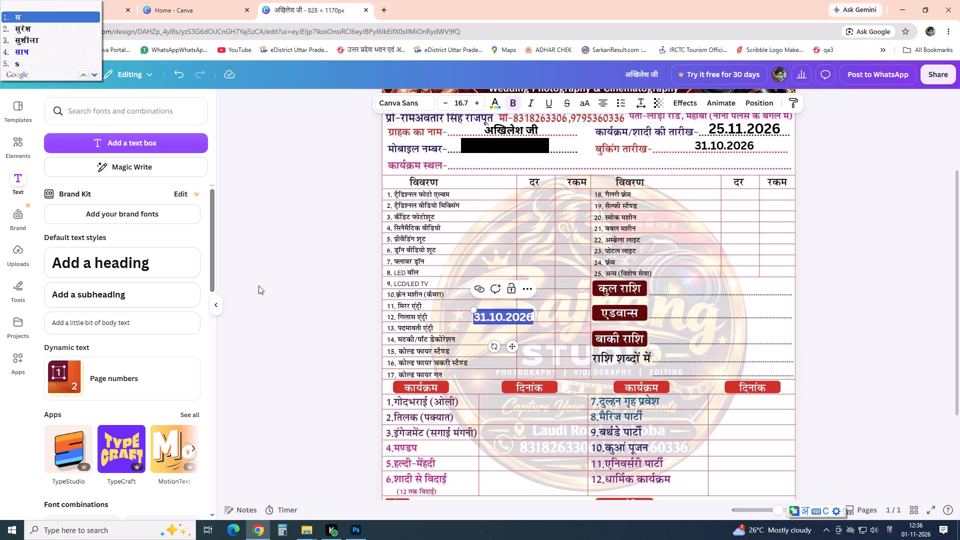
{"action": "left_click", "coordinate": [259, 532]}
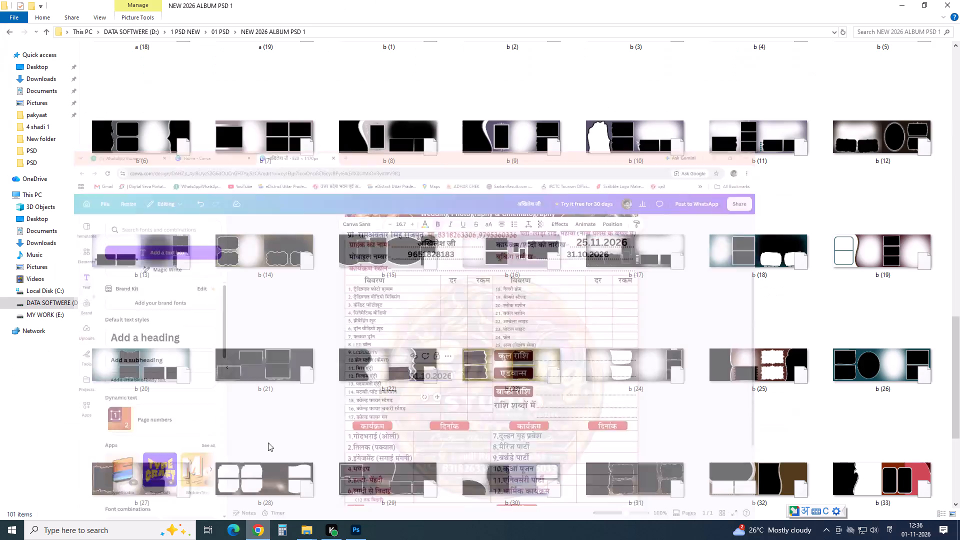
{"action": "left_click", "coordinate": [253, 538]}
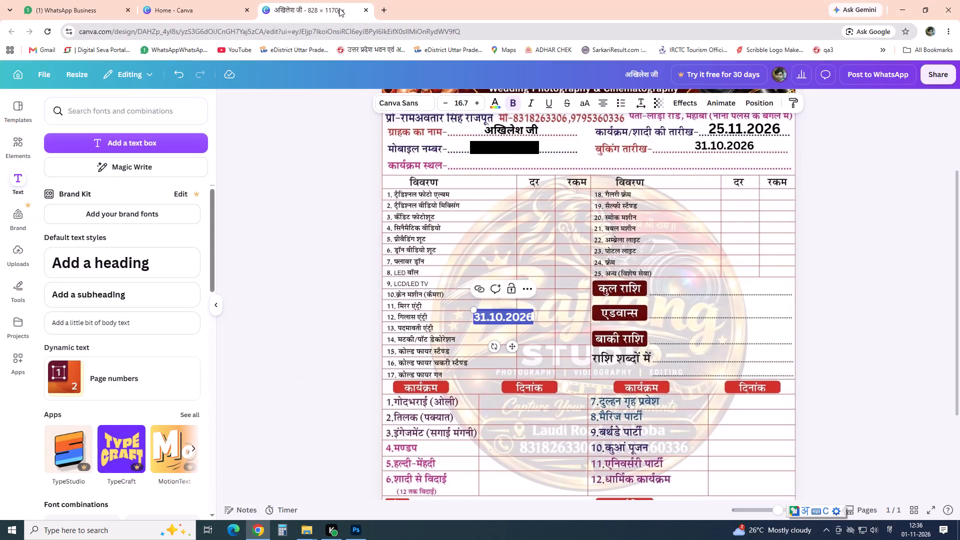
Search Google in a new browser tab for translate in hindi.
{"action": "left_click", "coordinate": [382, 9]}
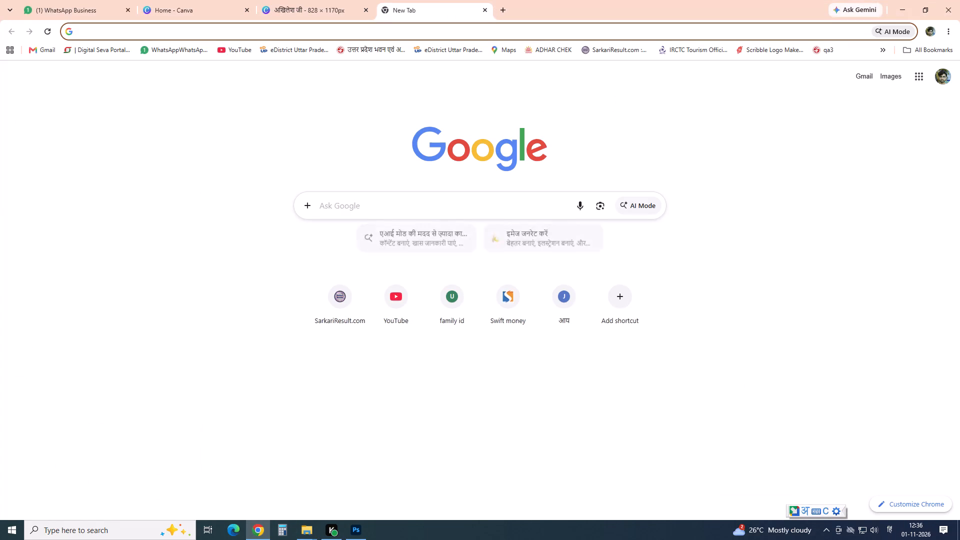
{"action": "left_click", "coordinate": [340, 209]}
{"action": "type", "text": "tr"}
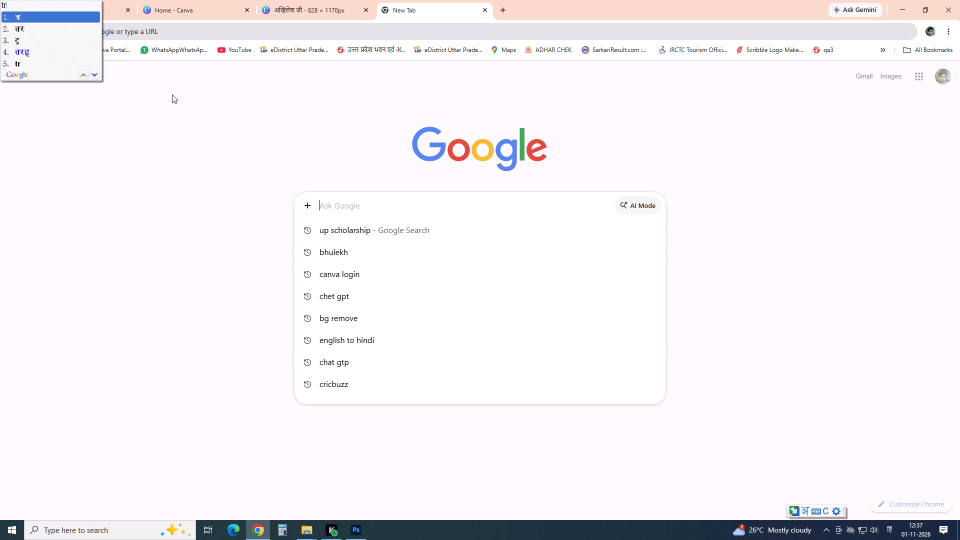
{"action": "key", "text": "a"}
{"action": "left_click", "coordinate": [22, 63]}
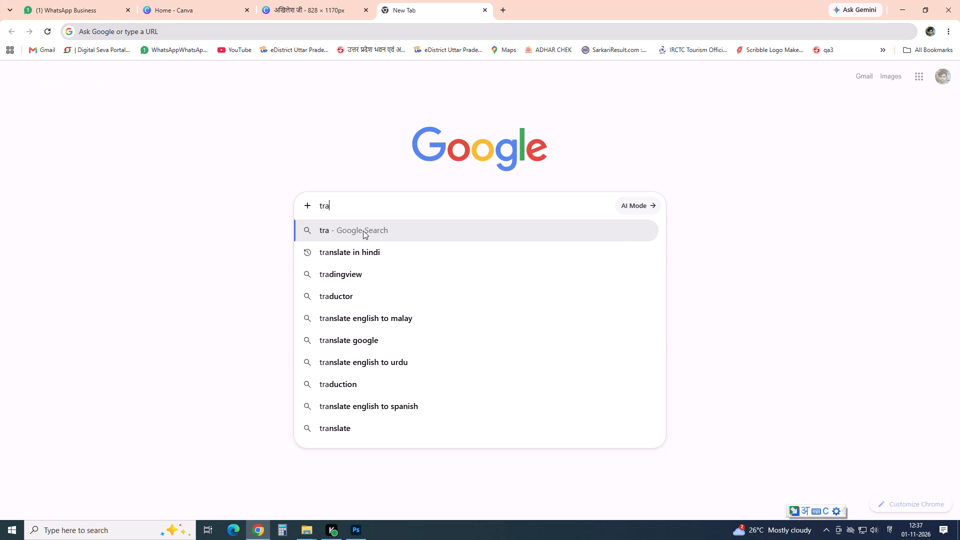
{"action": "left_click", "coordinate": [366, 249]}
Translate sahapahadi from English to Hindi in the Google translator and copy the resulting सहपहाड़ी.
{"action": "left_click", "coordinate": [199, 165]}
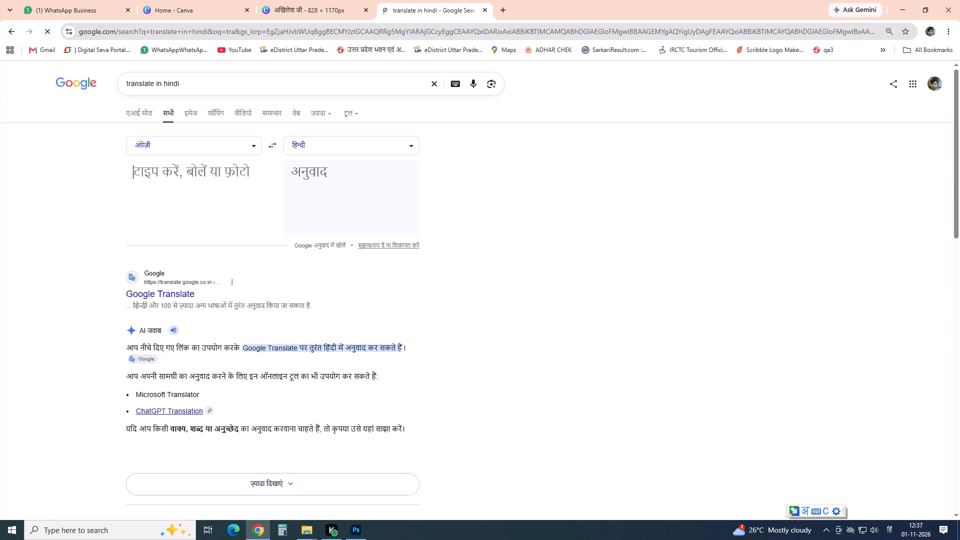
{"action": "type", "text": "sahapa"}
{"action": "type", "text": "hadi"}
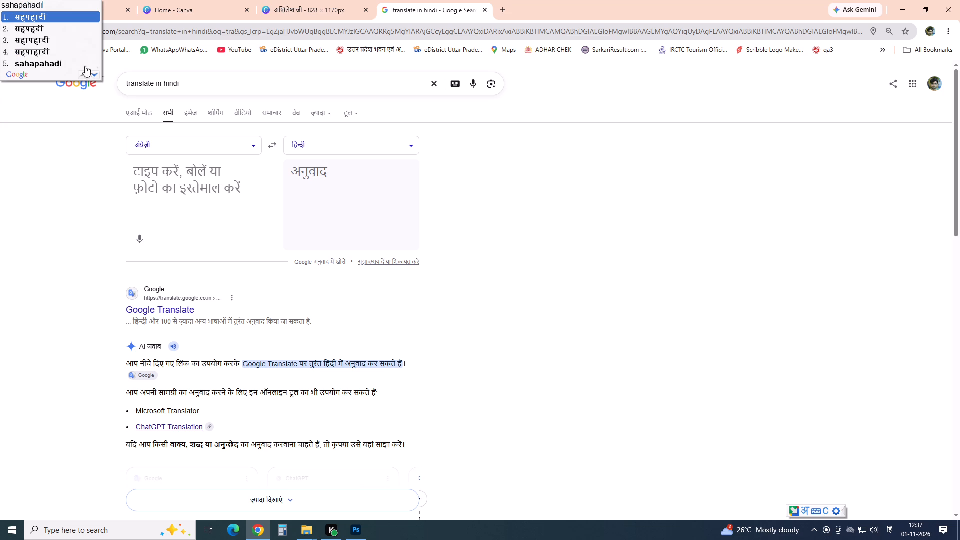
{"action": "left_click", "coordinate": [45, 65]}
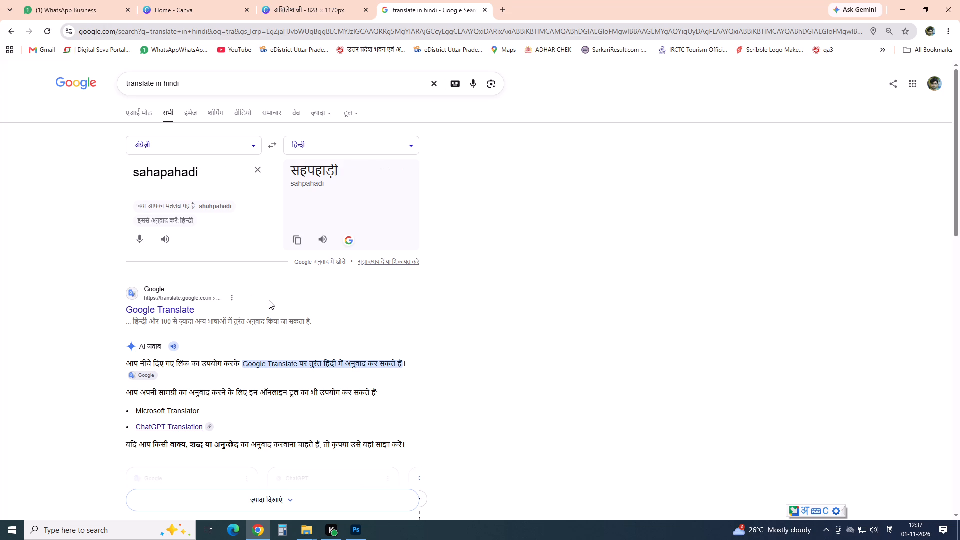
{"action": "left_click", "coordinate": [301, 236]}
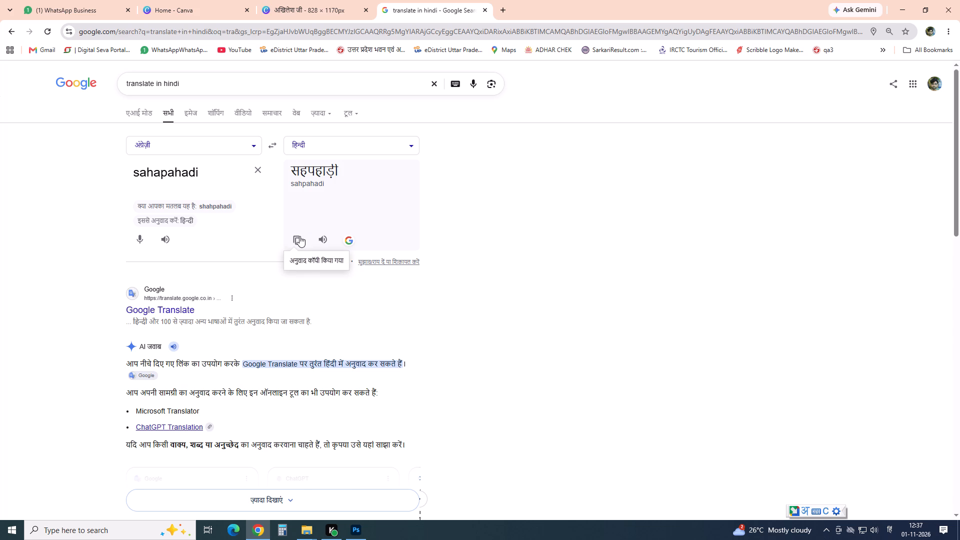
{"action": "left_click", "coordinate": [299, 236]}
Back in the Canva form, replace the 31.10.2026 copy beside row 12 गिलास एंट्री with the copied सहपहाड़ी.
{"action": "left_click", "coordinate": [331, 8]}
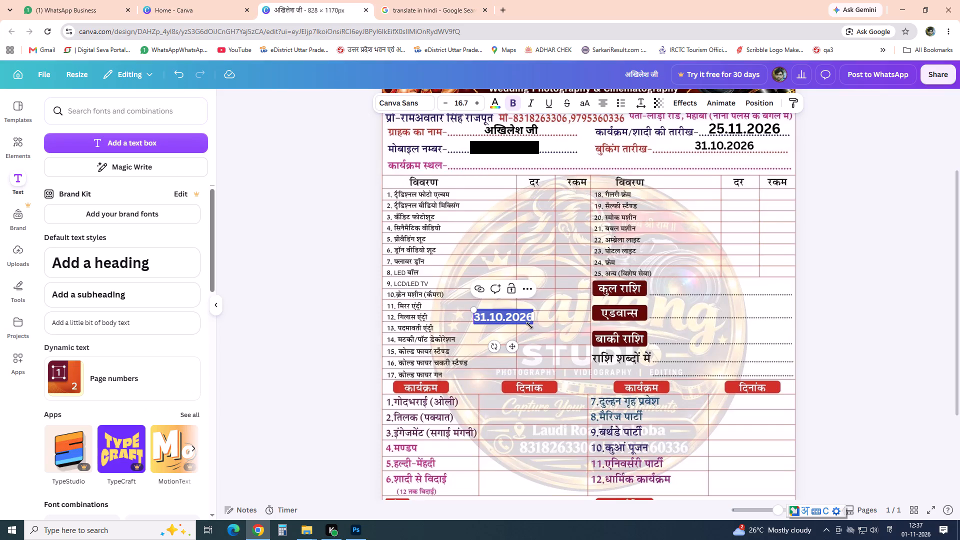
{"action": "left_click", "coordinate": [501, 319]}
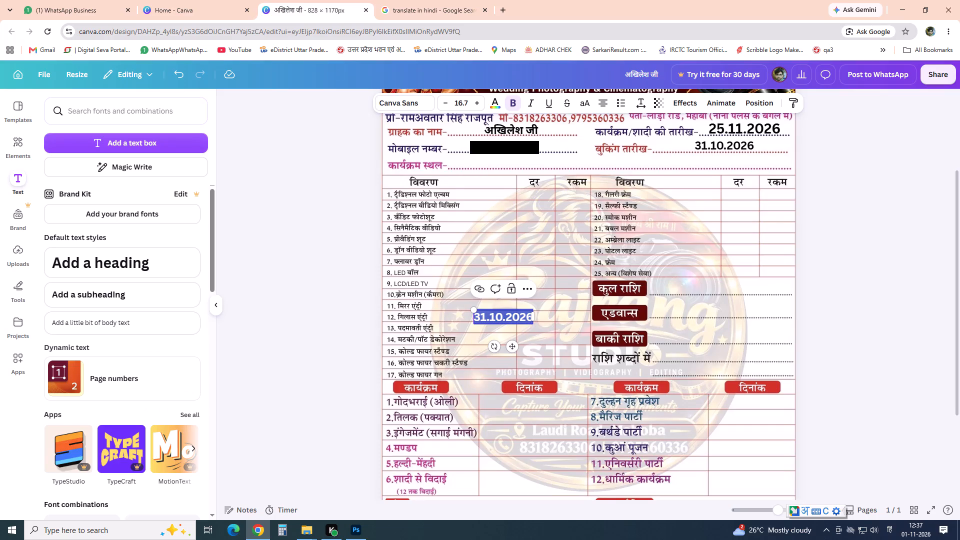
{"action": "left_click", "coordinate": [501, 319]}
{"action": "double_click", "coordinate": [501, 319]}
{"action": "key", "text": "ctrl+v"}
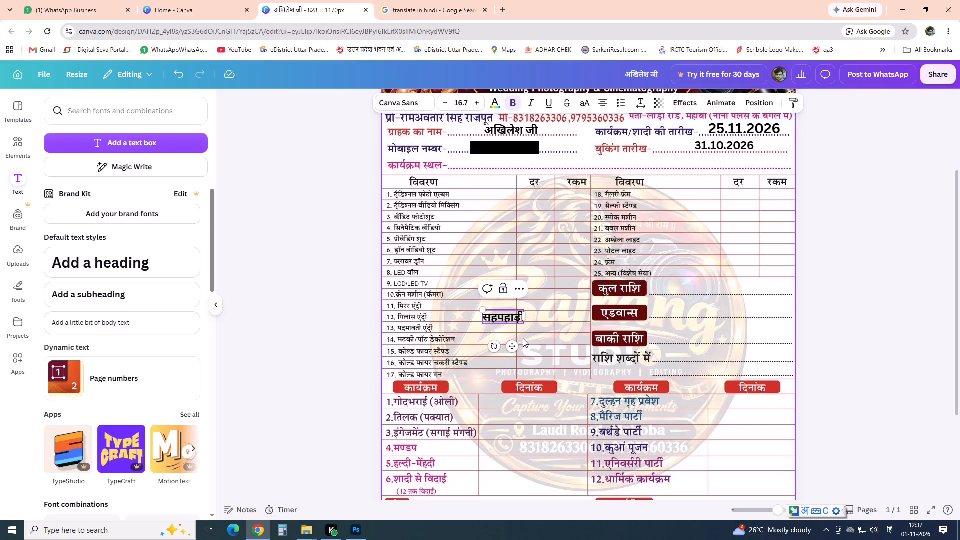
Move the सहपहाड़ी text up onto the कार्यक्रम स्थल line, under the mobile number.
{"action": "left_click_drag", "start_coordinate": [513, 349], "coordinate": [508, 192]}
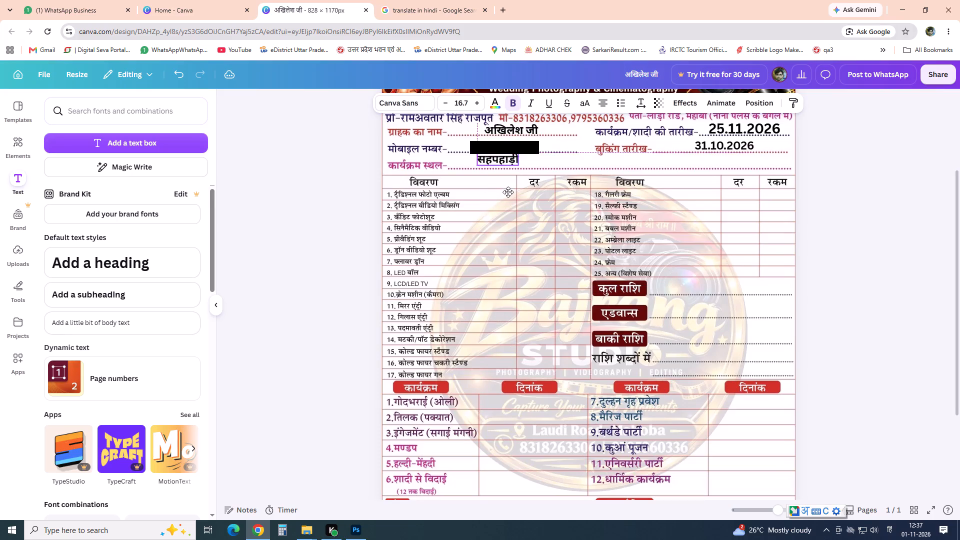
{"action": "left_click_drag", "start_coordinate": [508, 192], "coordinate": [508, 193]}
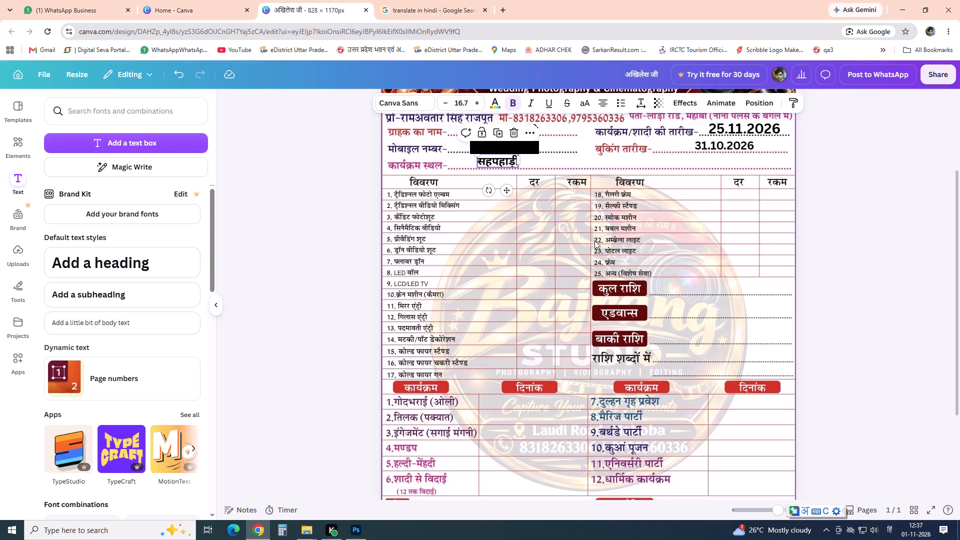
{"action": "left_click", "coordinate": [504, 164]}
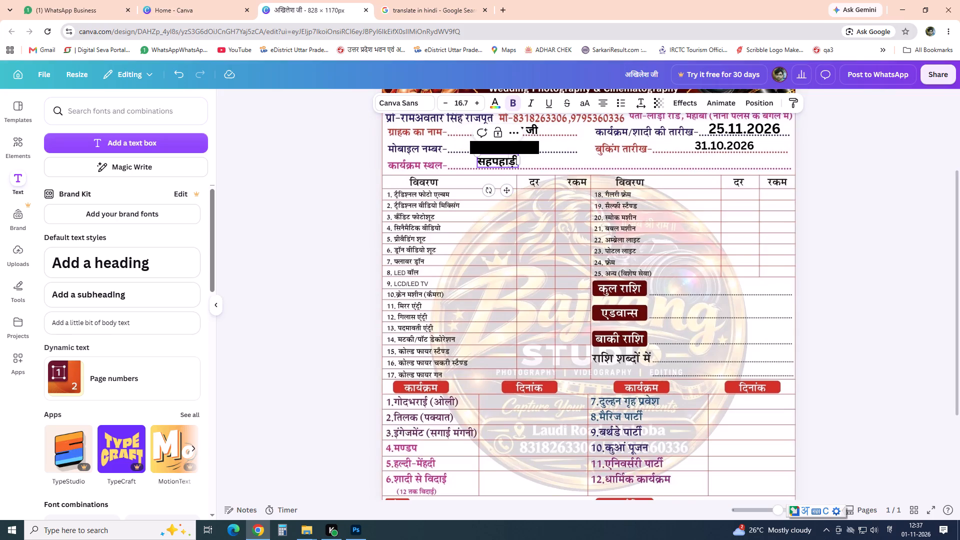
{"action": "left_click", "coordinate": [499, 163]}
{"action": "double_click", "coordinate": [499, 163]}
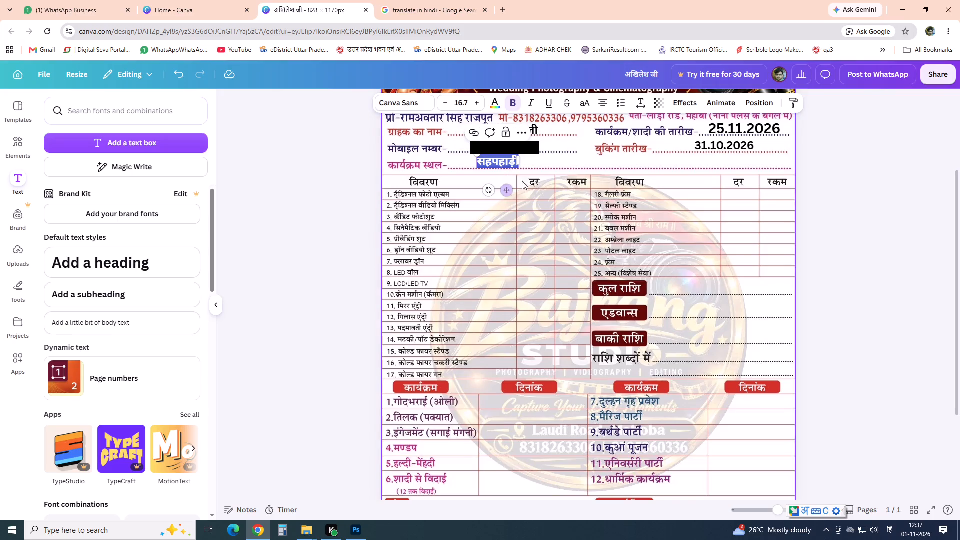
{"action": "left_click", "coordinate": [535, 166]}
Duplicate the सहपहाड़ी text, move the copy beside row 6 ड्रॉन वीडियो शूट, and lock the original on the कार्यक्रम स्थल line.
{"action": "left_click", "coordinate": [506, 161]}
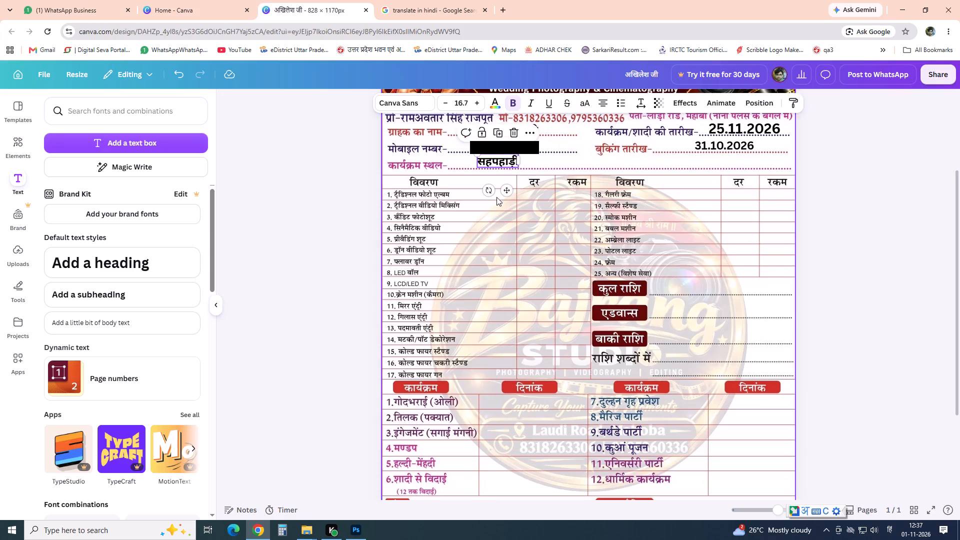
{"action": "left_click", "coordinate": [498, 131]}
{"action": "left_click_drag", "start_coordinate": [511, 169], "coordinate": [568, 249]}
{"action": "left_click", "coordinate": [506, 161]}
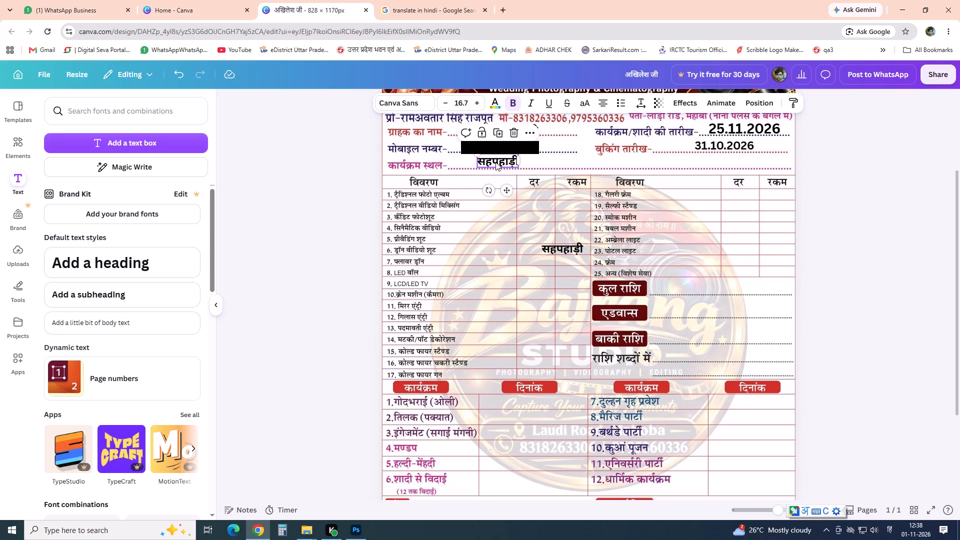
{"action": "left_click", "coordinate": [484, 132]}
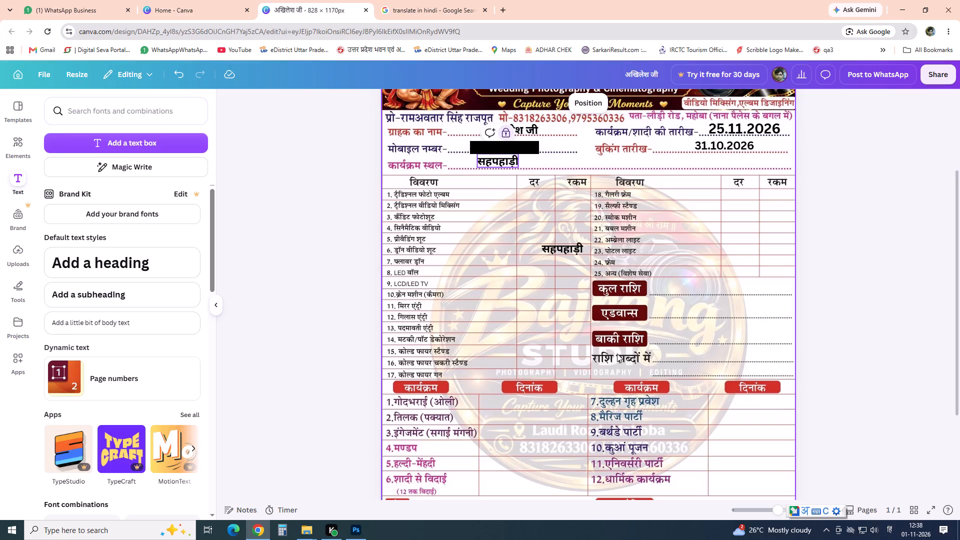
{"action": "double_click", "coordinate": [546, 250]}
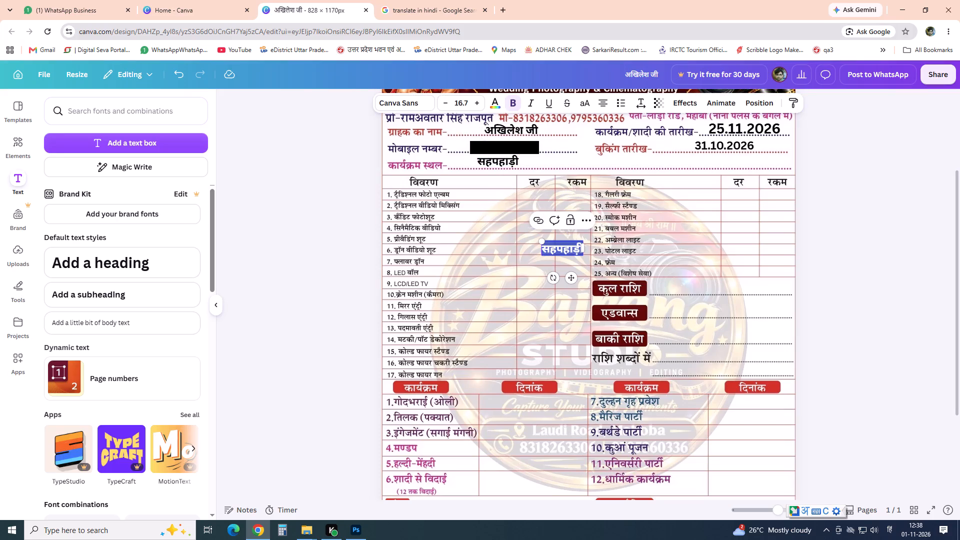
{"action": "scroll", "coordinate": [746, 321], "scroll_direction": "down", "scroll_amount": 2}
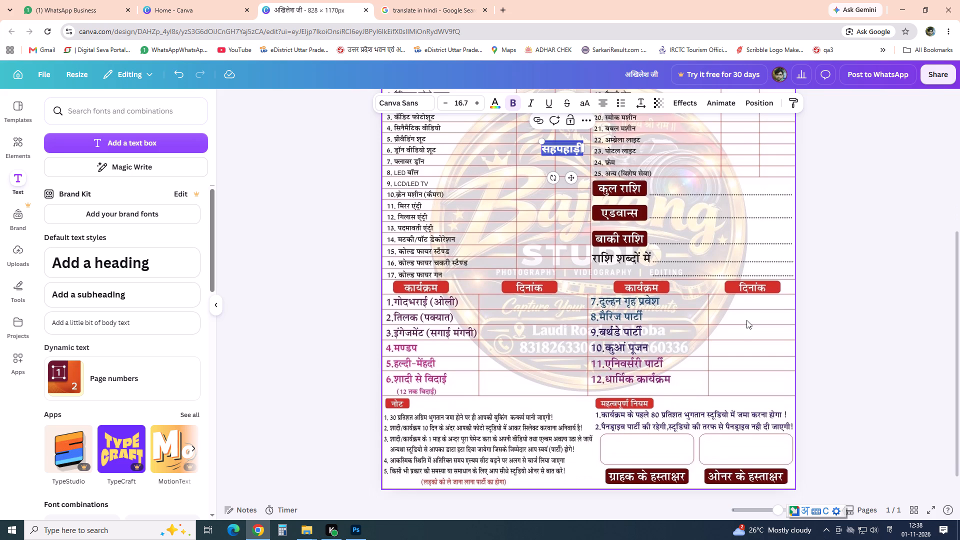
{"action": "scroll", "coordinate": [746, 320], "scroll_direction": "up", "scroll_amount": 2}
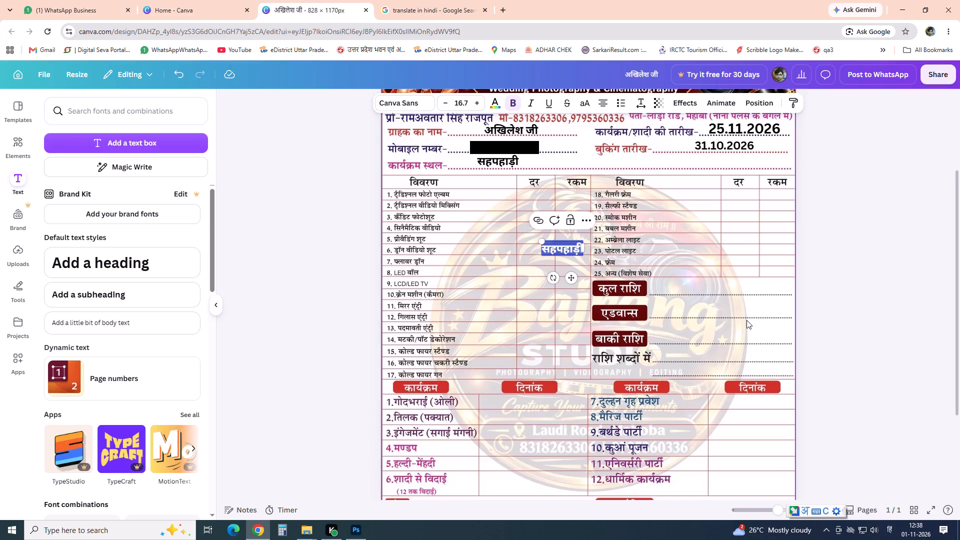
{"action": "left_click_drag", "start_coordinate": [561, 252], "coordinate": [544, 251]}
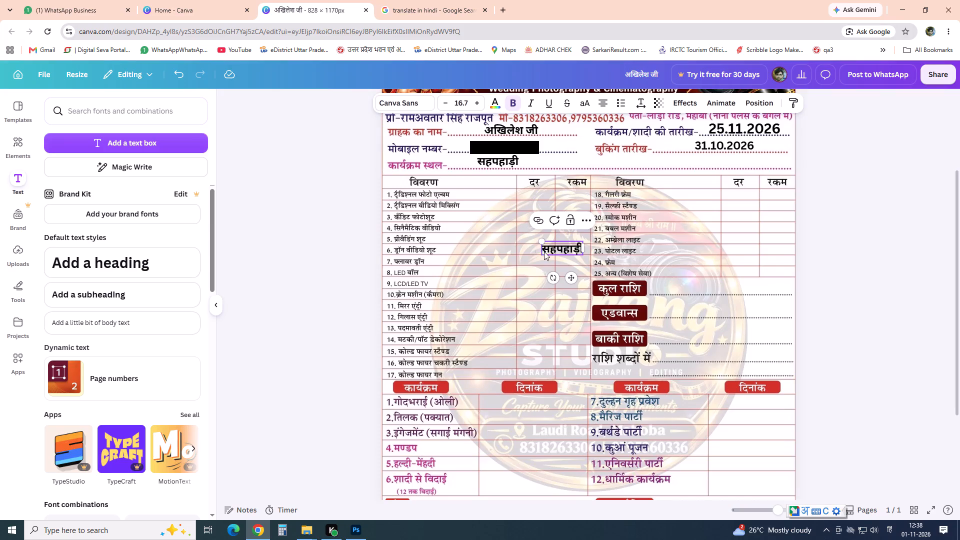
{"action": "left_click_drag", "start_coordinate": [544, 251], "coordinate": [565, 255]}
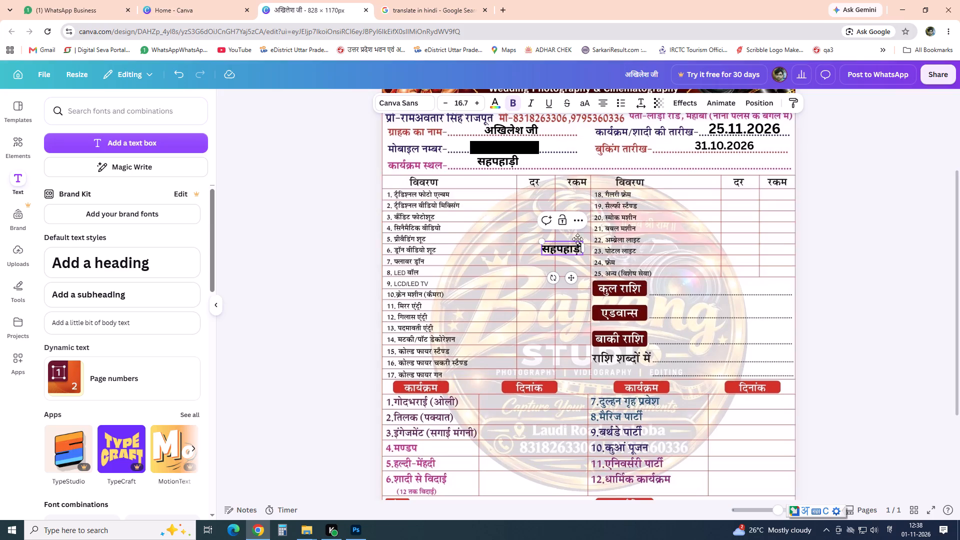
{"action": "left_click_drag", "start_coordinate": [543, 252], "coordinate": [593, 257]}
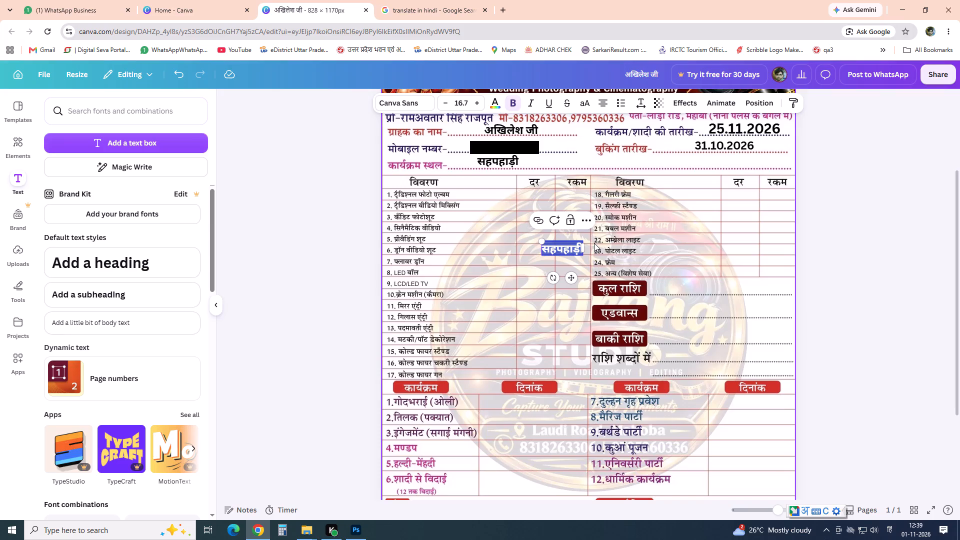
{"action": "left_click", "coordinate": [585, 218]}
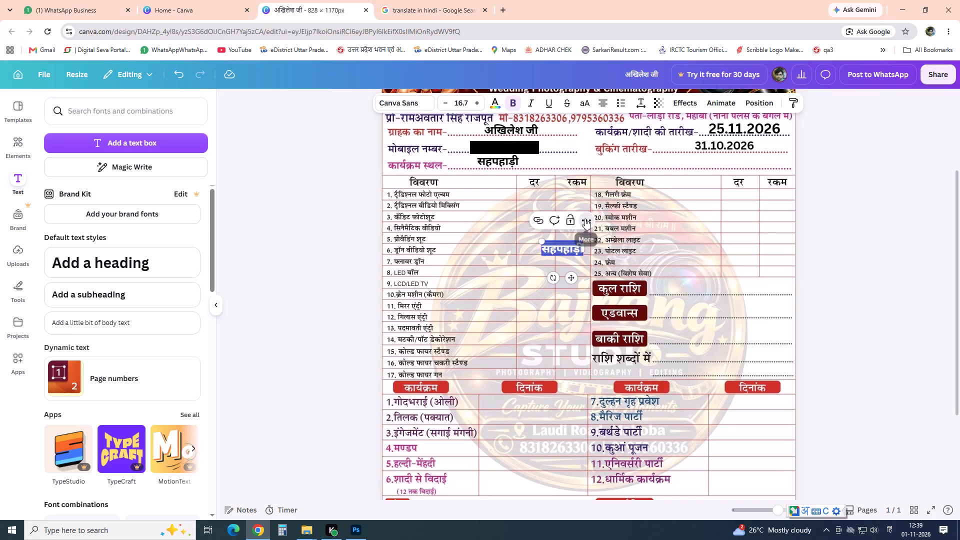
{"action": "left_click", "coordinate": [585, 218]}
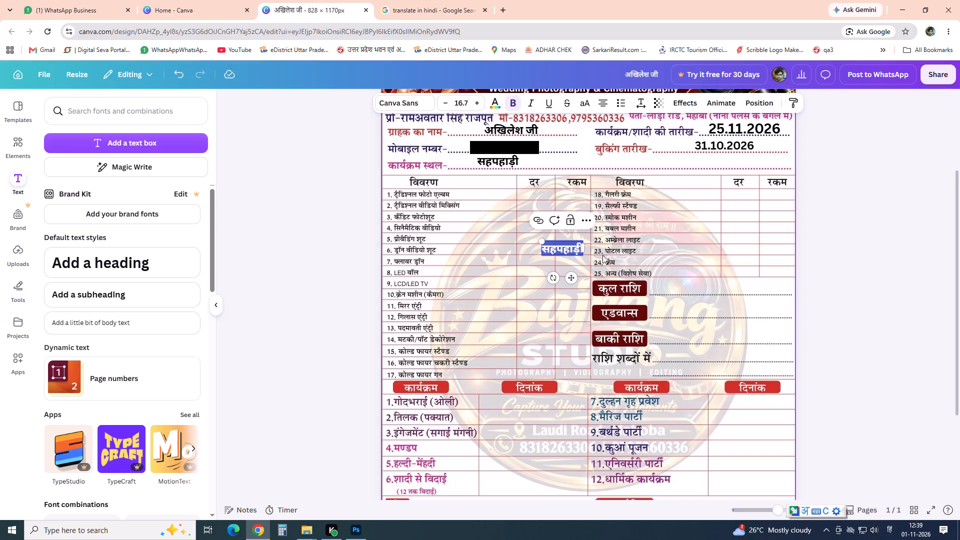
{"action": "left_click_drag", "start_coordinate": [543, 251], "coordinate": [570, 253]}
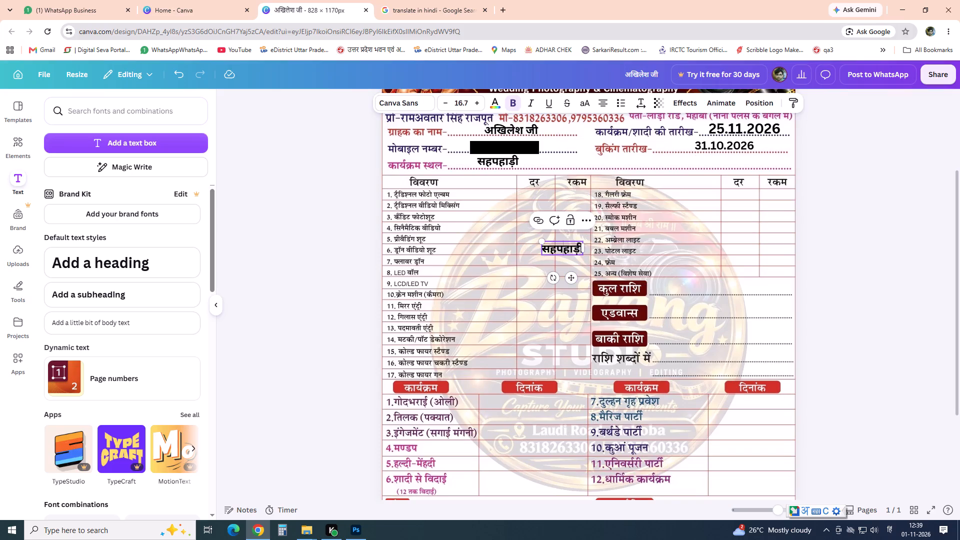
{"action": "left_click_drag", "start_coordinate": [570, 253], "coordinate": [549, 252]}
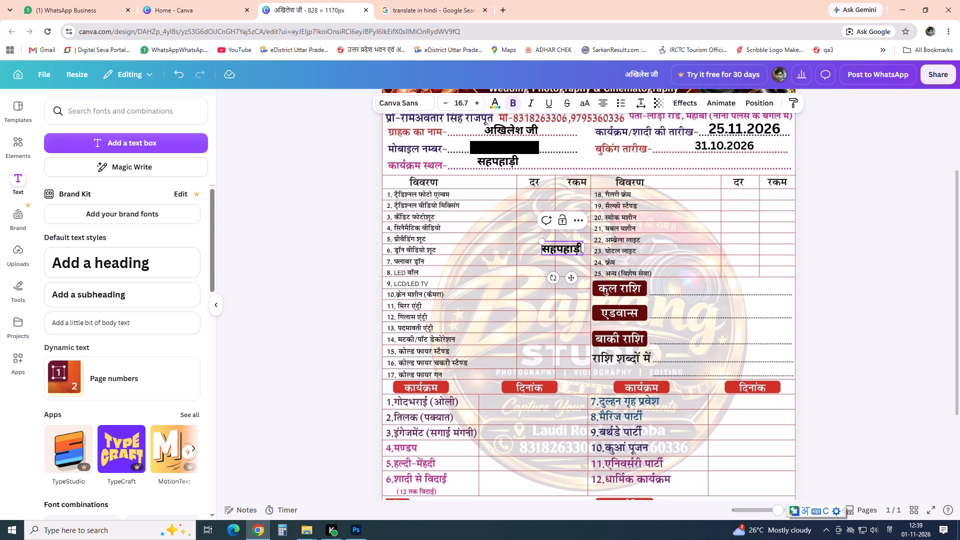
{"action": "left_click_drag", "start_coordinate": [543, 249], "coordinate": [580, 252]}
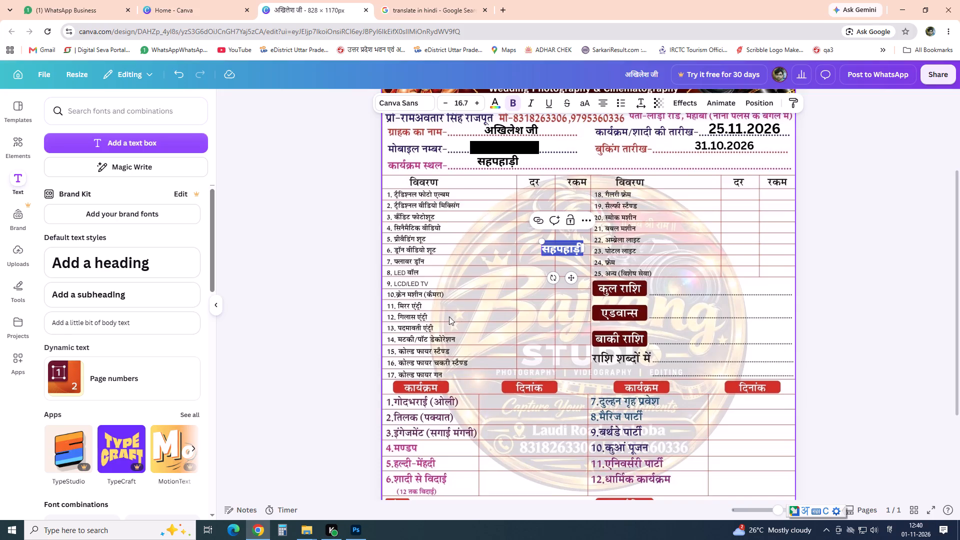
Move the सहपहाड़ी copy down into the दिनांक column beside 2.तिलक (पक्यात).
{"action": "scroll", "coordinate": [447, 396], "scroll_direction": "down", "scroll_amount": 2}
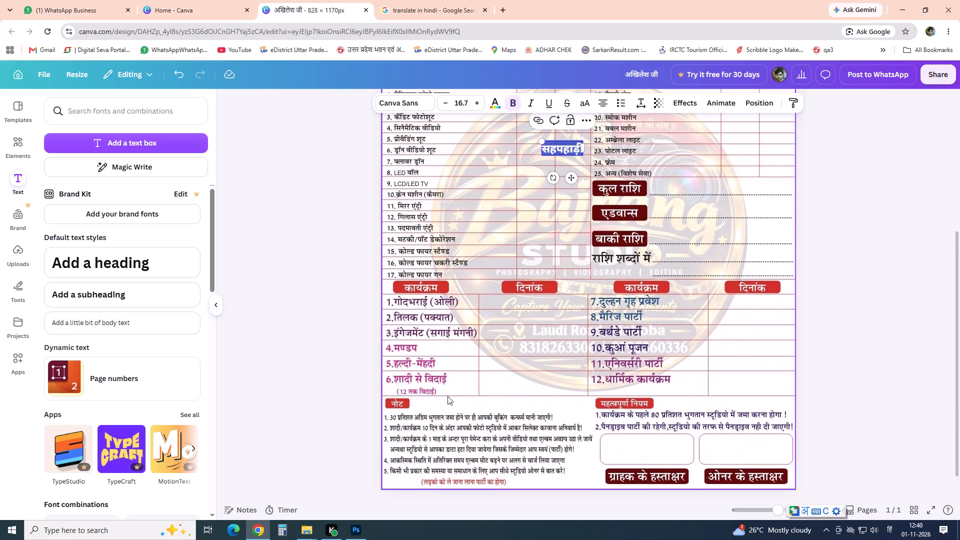
{"action": "scroll", "coordinate": [447, 396], "scroll_direction": "up", "scroll_amount": 1}
{"action": "scroll", "coordinate": [447, 396], "scroll_direction": "down", "scroll_amount": 1}
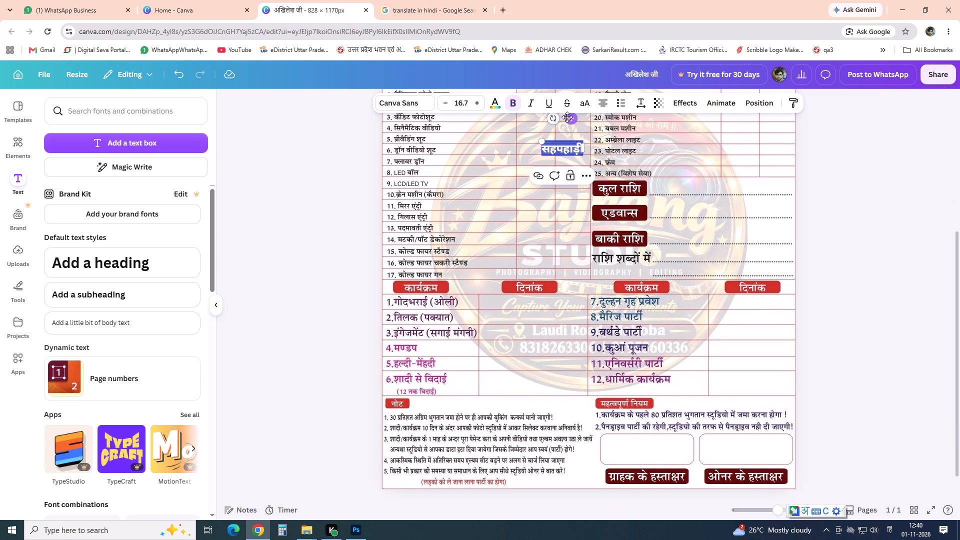
{"action": "left_click_drag", "start_coordinate": [568, 119], "coordinate": [545, 290]}
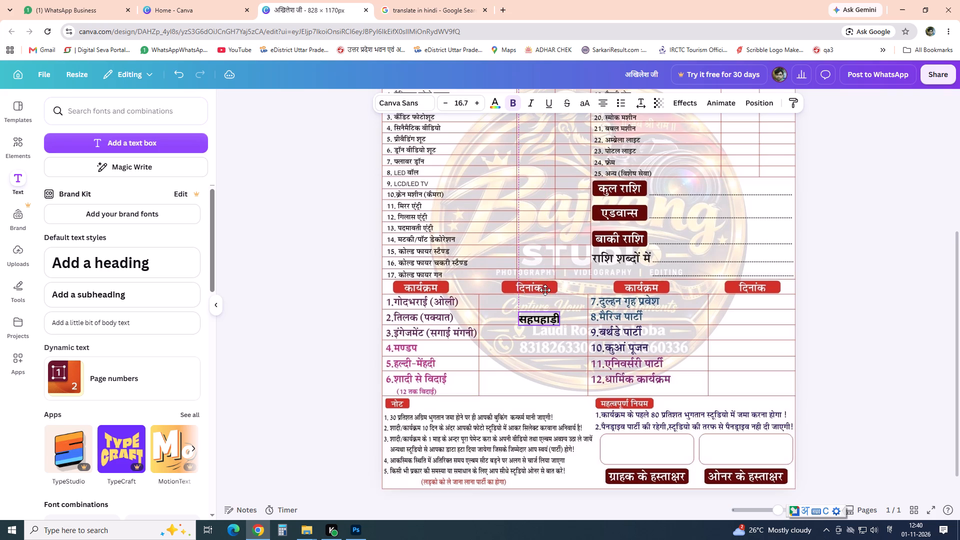
Align the सहपहाड़ी copy beside 2.तिलक (पक्यात), switch the keyboard language to English, and replace the text with 15.11.2026.
{"action": "left_click_drag", "start_coordinate": [545, 290], "coordinate": [538, 287]}
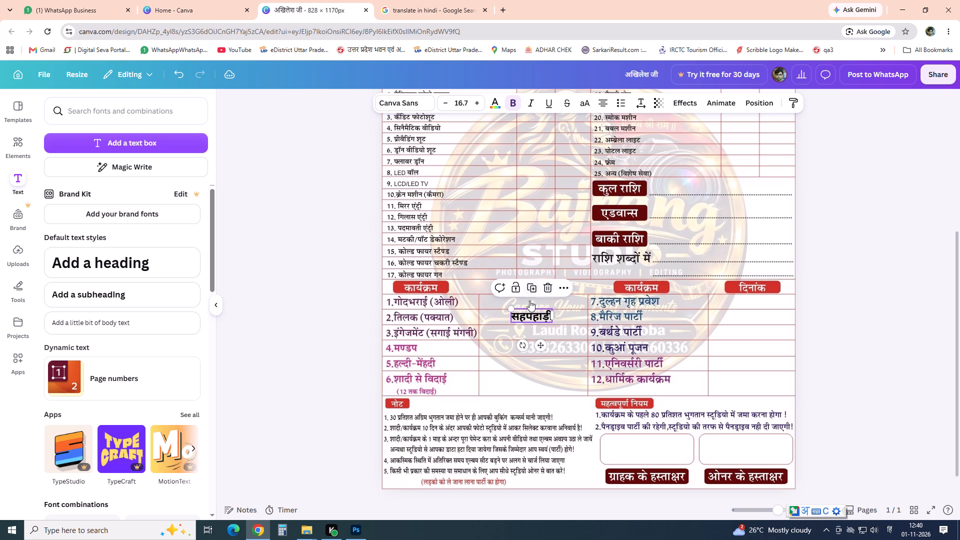
{"action": "left_click", "coordinate": [889, 530]}
{"action": "left_click", "coordinate": [855, 386]}
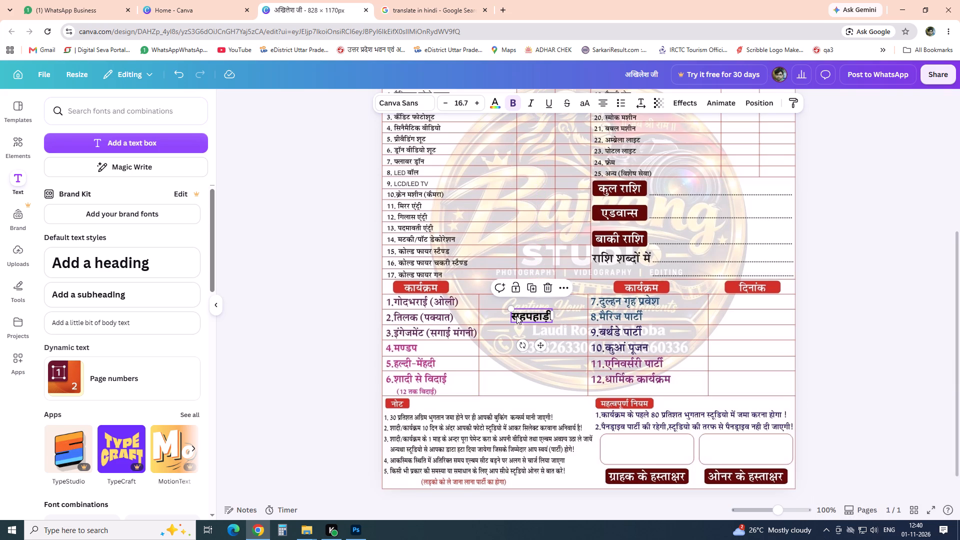
{"action": "double_click", "coordinate": [516, 315]}
{"action": "type", "text": "15"}
{"action": "type", "text": ".11.2026"}
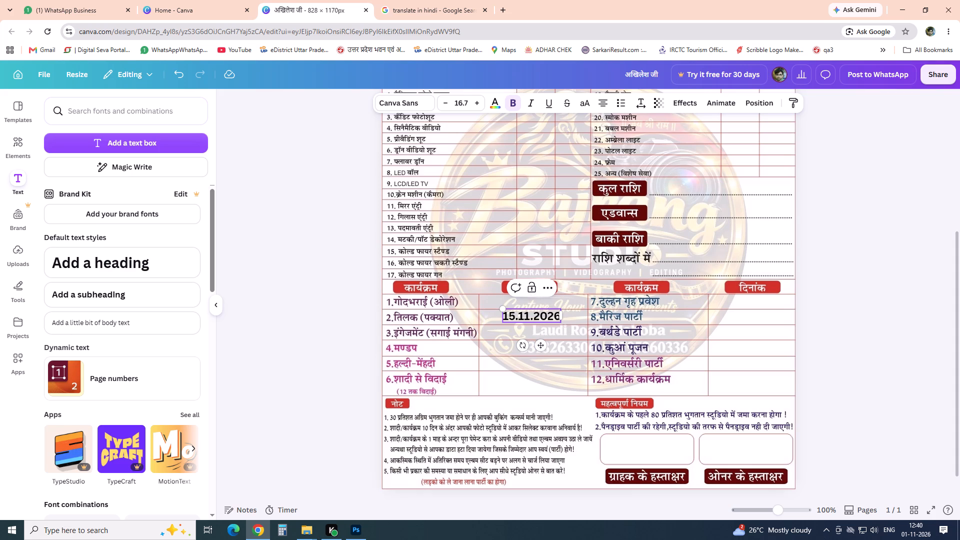
Duplicate the 15.11.2026 date, move the copy aside near 12.धार्मिक कार्यक्रम, and lock the original beside 2.तिलक (पक्यात).
{"action": "left_click", "coordinate": [538, 313]}
{"action": "left_click", "coordinate": [537, 316]}
{"action": "left_click", "coordinate": [537, 316]}
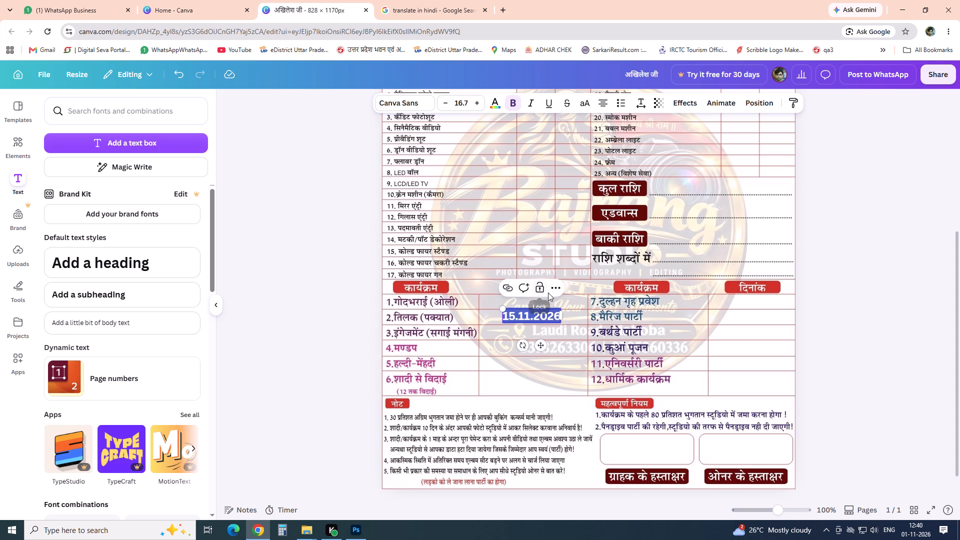
{"action": "left_click", "coordinate": [556, 337]}
{"action": "left_click", "coordinate": [545, 316]}
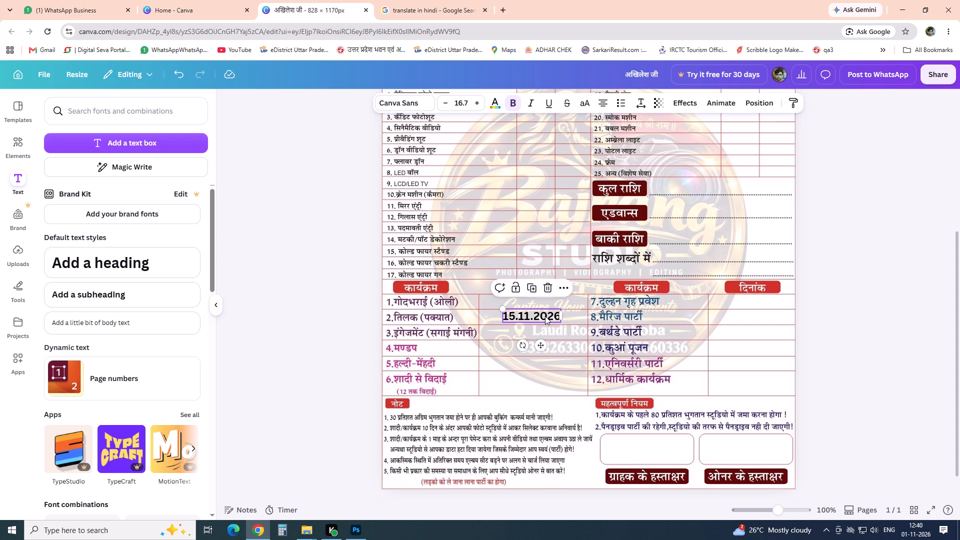
{"action": "left_click", "coordinate": [533, 287]}
{"action": "left_click_drag", "start_coordinate": [552, 323], "coordinate": [561, 328]}
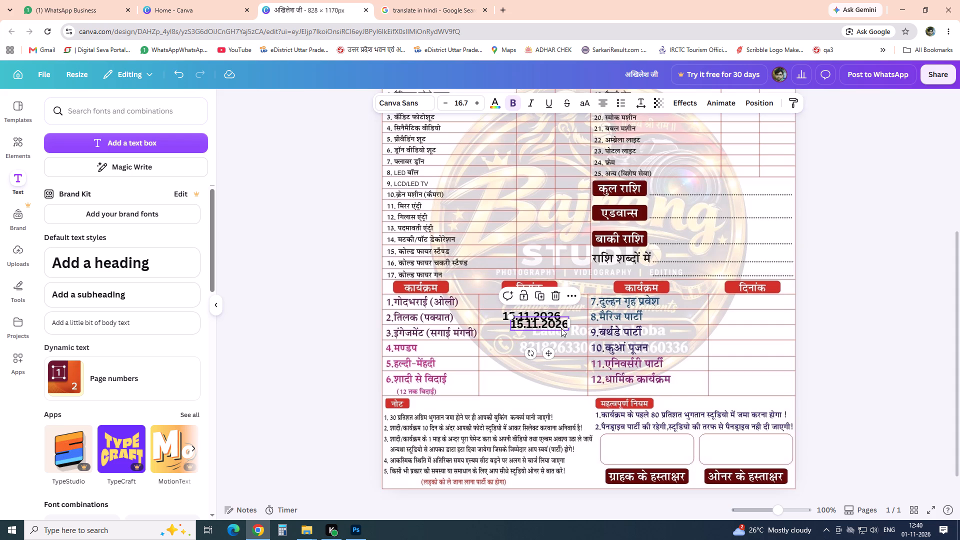
{"action": "left_click_drag", "start_coordinate": [561, 328], "coordinate": [671, 388]}
{"action": "left_click", "coordinate": [534, 315]}
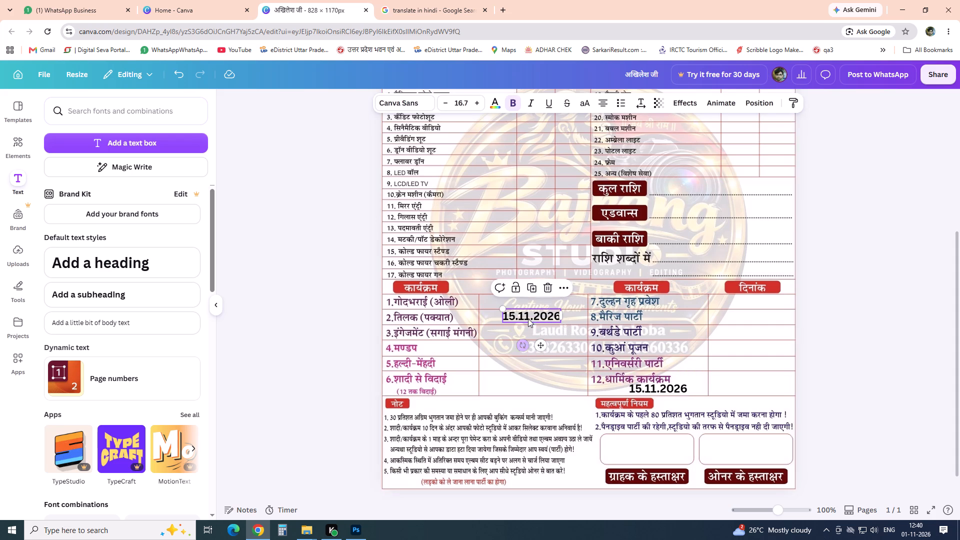
{"action": "left_click", "coordinate": [516, 286]}
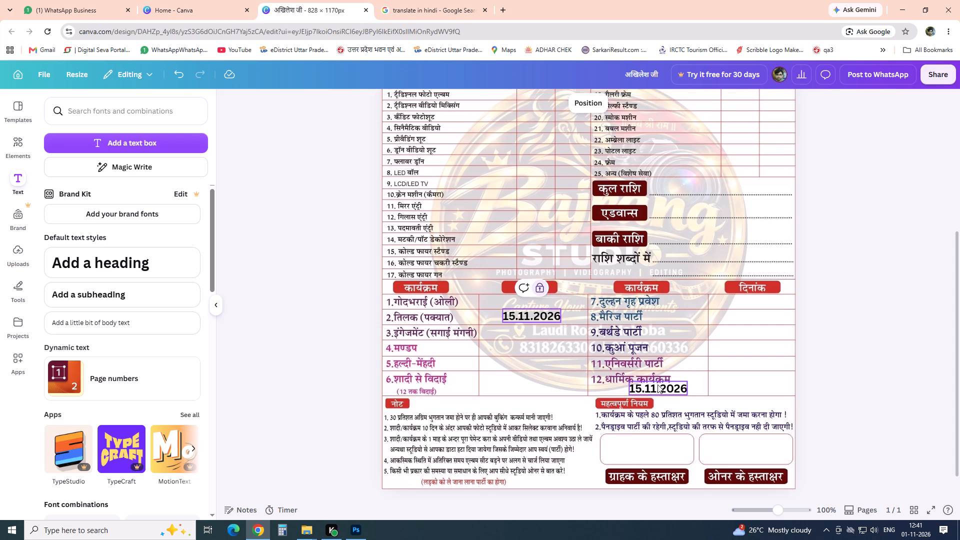
Move the date copy into the दिनांक column beside 5.हल्दी-मेंहदी and change it to 23.11.2026.
{"action": "left_click_drag", "start_coordinate": [663, 388], "coordinate": [550, 368]}
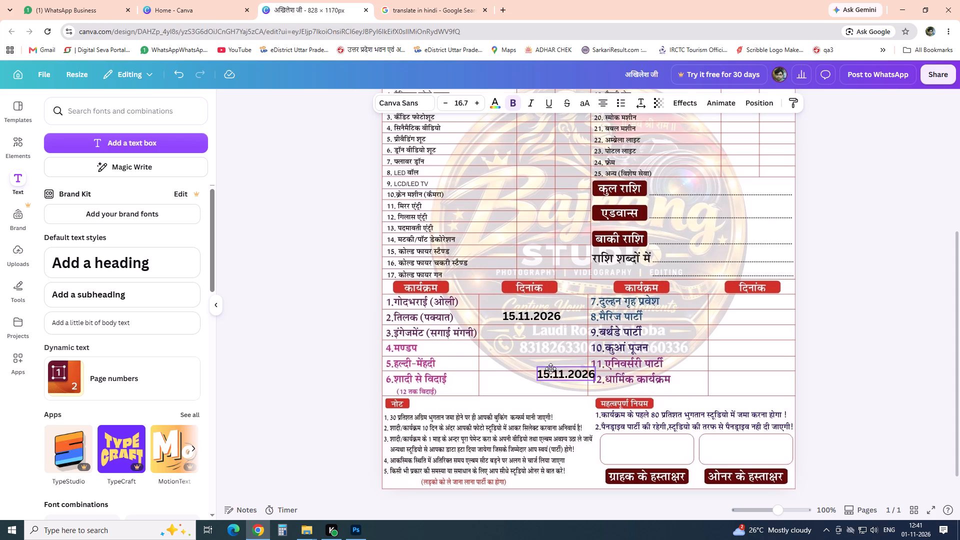
{"action": "left_click_drag", "start_coordinate": [550, 368], "coordinate": [538, 362]}
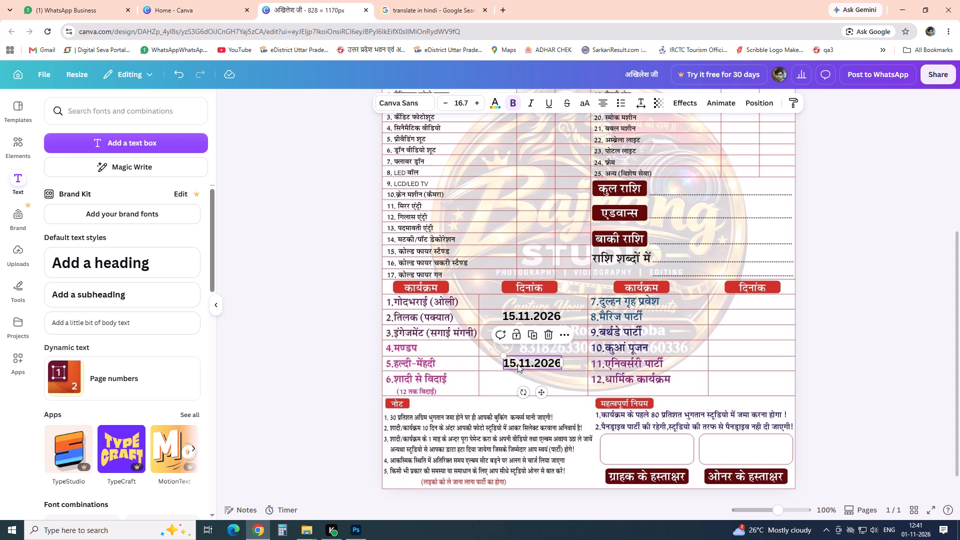
{"action": "double_click", "coordinate": [506, 361]}
{"action": "left_click", "coordinate": [506, 361]}
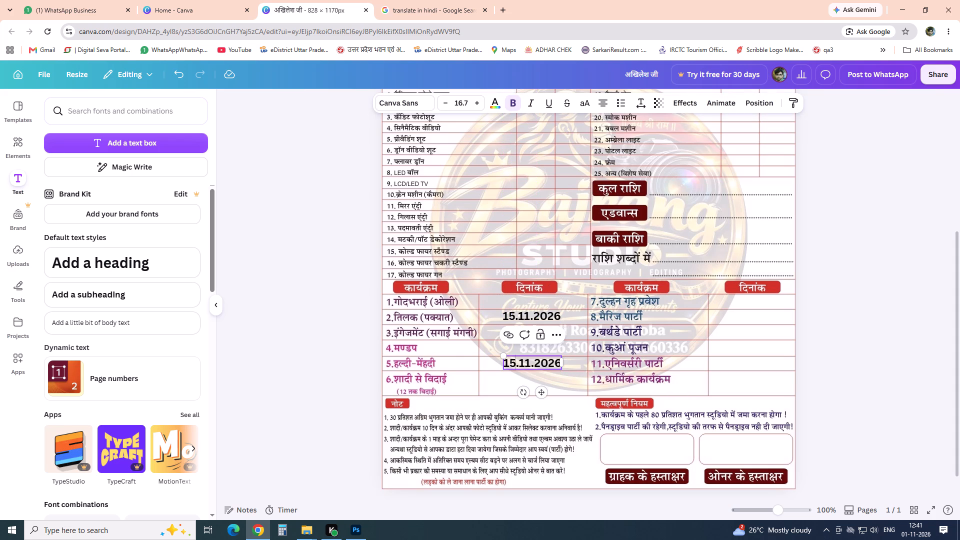
{"action": "left_click_drag", "start_coordinate": [506, 364], "coordinate": [516, 367]}
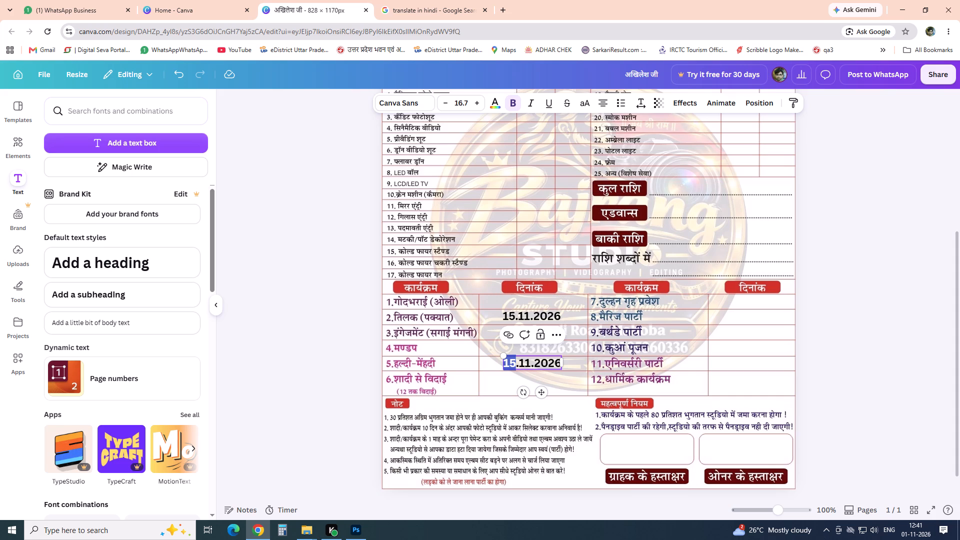
{"action": "type", "text": "23"}
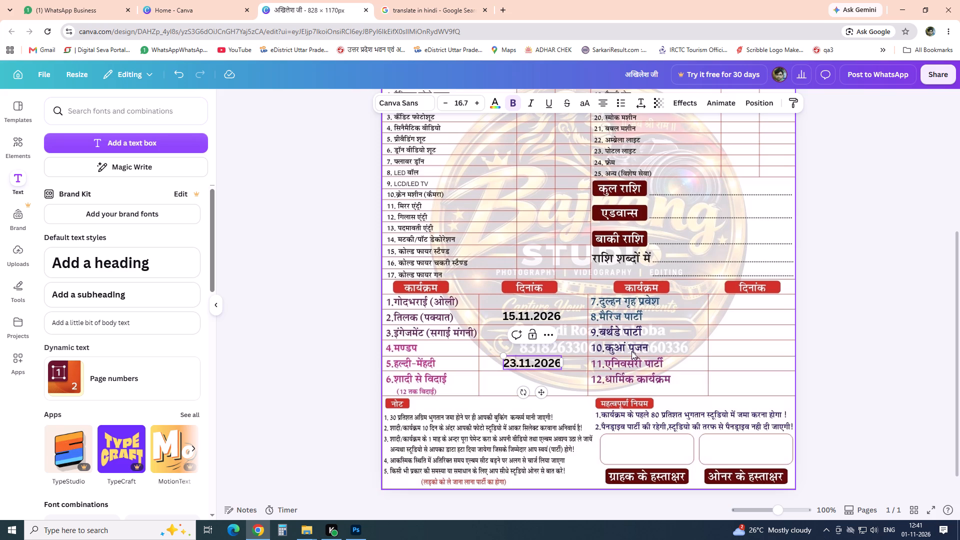
{"action": "left_click", "coordinate": [550, 350]}
Duplicate the 23.11.2026 date beside 5.हल्दी-मेंहदी.
{"action": "left_click", "coordinate": [546, 356]}
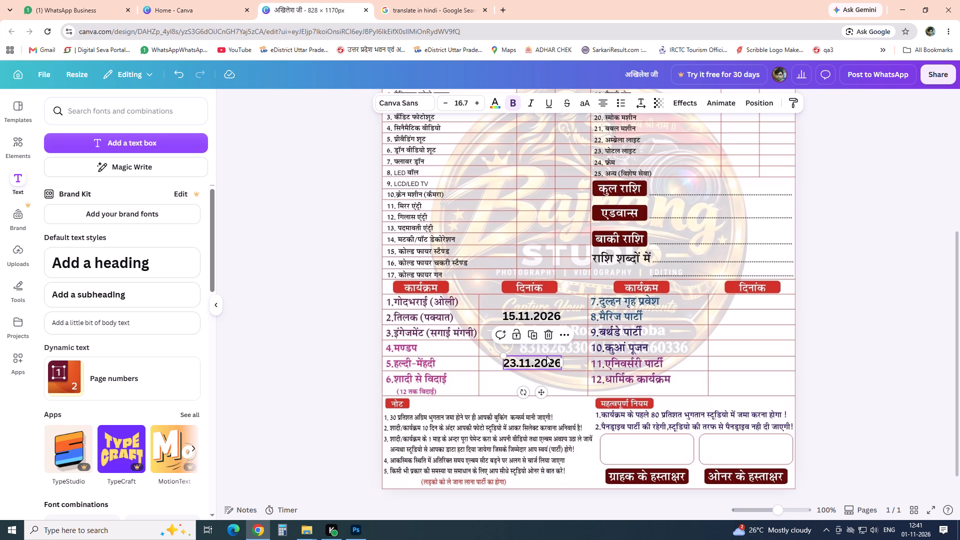
{"action": "left_click", "coordinate": [534, 334]}
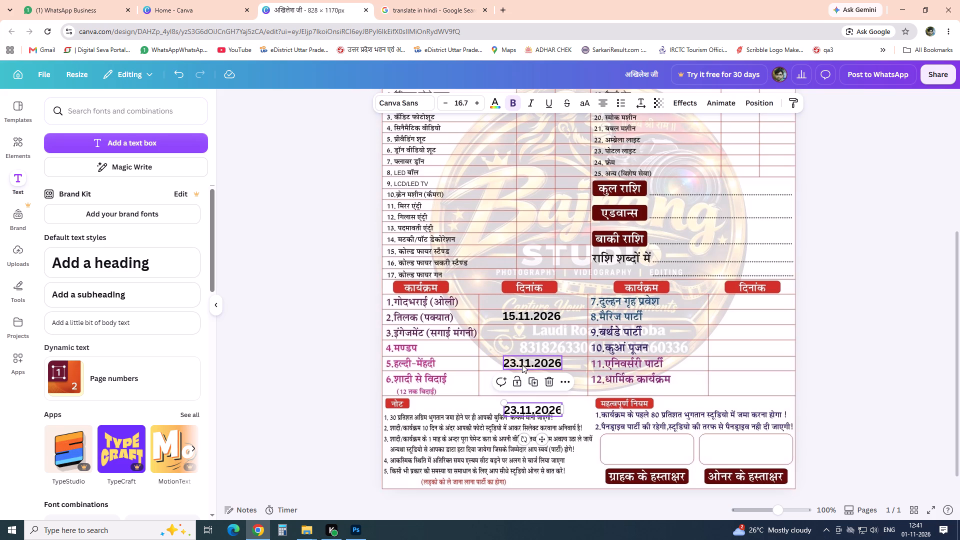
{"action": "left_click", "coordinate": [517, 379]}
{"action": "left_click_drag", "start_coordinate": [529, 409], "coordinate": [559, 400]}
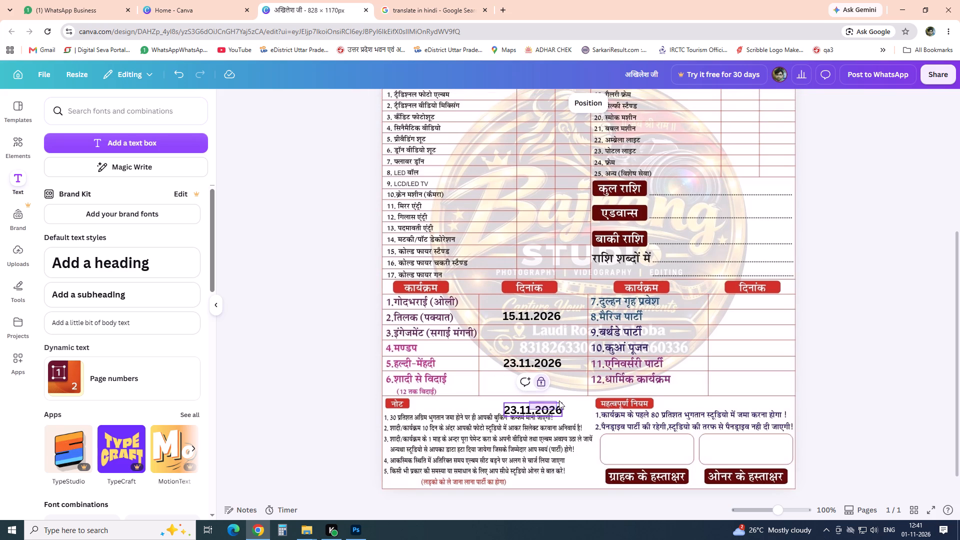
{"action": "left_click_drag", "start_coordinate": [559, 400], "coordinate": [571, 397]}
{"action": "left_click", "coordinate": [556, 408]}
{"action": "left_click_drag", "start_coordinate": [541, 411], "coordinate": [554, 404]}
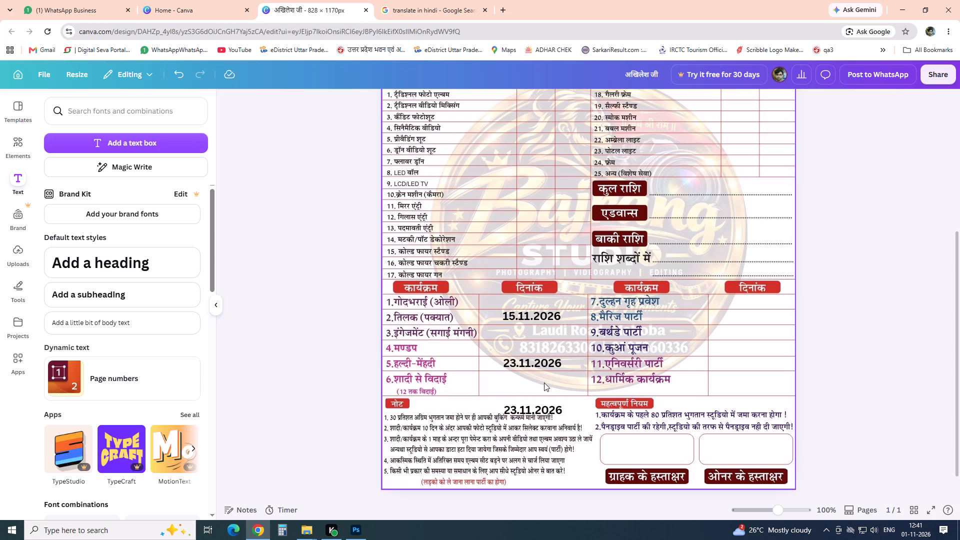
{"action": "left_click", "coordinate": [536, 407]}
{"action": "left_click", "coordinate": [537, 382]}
Move the 23.11.2026 copy up onto the कुल राशि line.
{"action": "left_click_drag", "start_coordinate": [536, 408], "coordinate": [704, 188]}
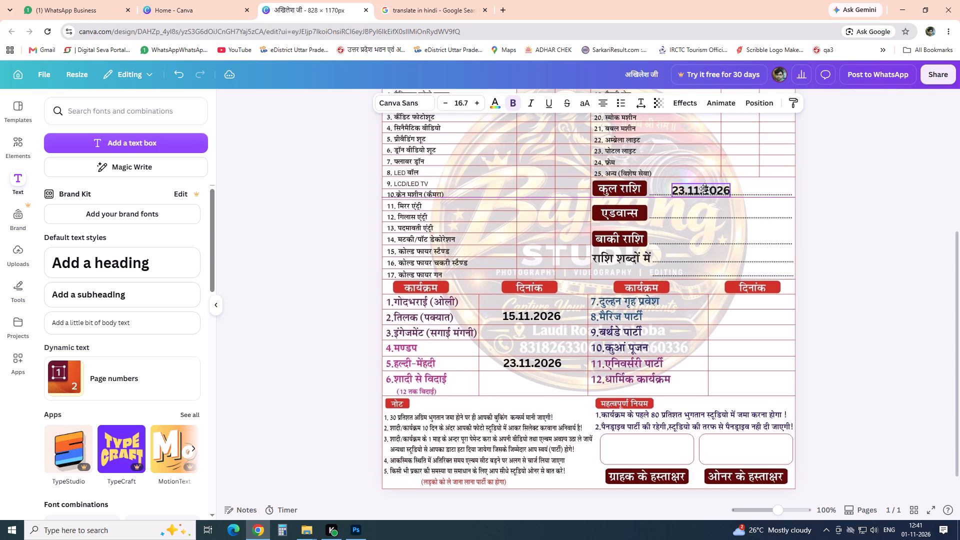
{"action": "left_click_drag", "start_coordinate": [704, 188], "coordinate": [706, 186]}
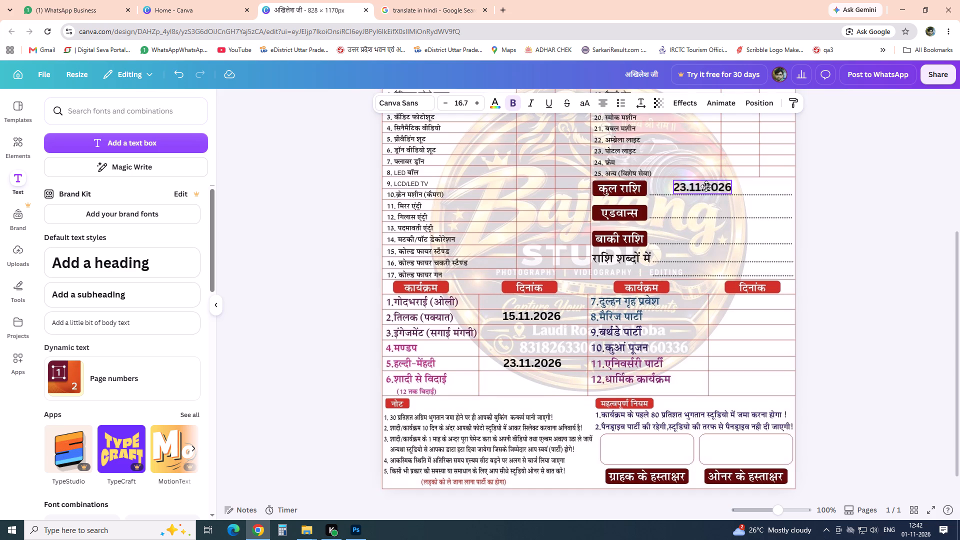
{"action": "left_click_drag", "start_coordinate": [706, 186], "coordinate": [706, 185]}
Replace the date on the कुल राशि line with the amount 22500.
{"action": "double_click", "coordinate": [674, 185]}
{"action": "left_click_drag", "start_coordinate": [674, 187], "coordinate": [727, 187]}
{"action": "left_click_drag", "start_coordinate": [729, 187], "coordinate": [687, 192]}
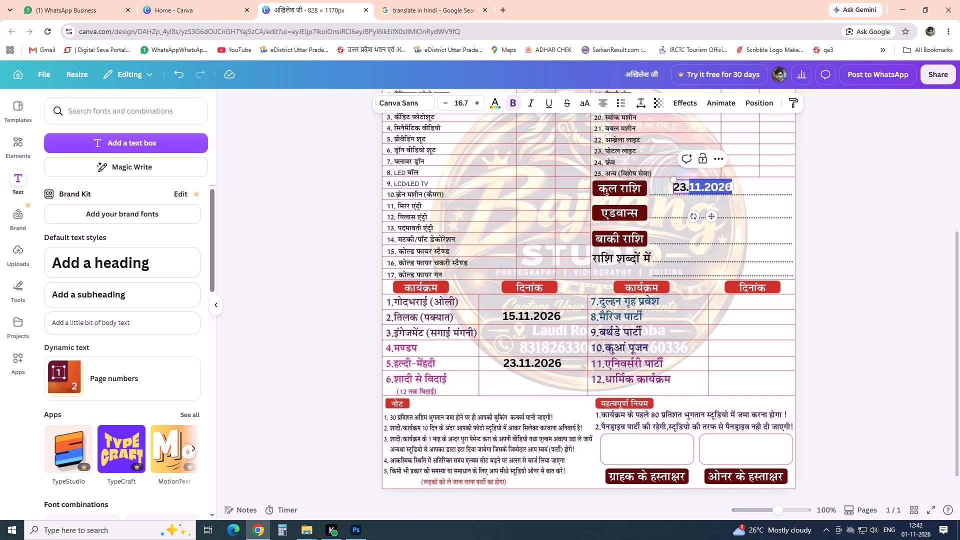
{"action": "left_click_drag", "start_coordinate": [687, 192], "coordinate": [675, 194]}
{"action": "type", "text": "1000"}
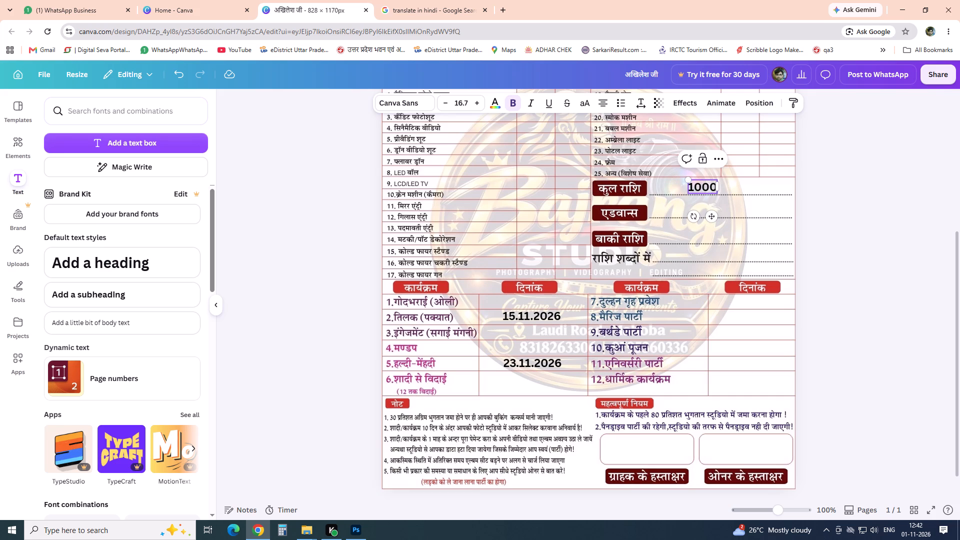
{"action": "key", "text": "BackSpace"}
{"action": "key", "text": "BackSpace"}
{"action": "key", "text": "BackSpace"}
{"action": "key", "text": "BackSpace"}
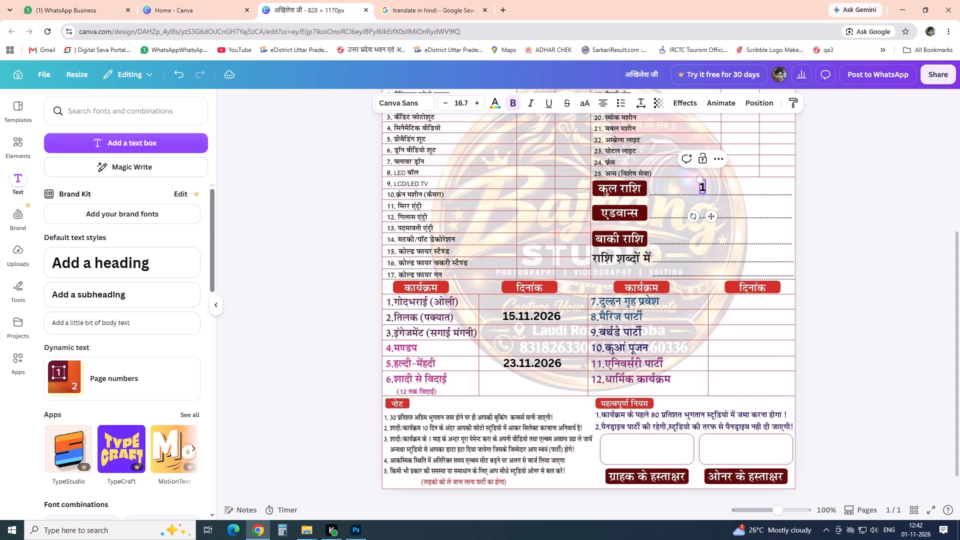
{"action": "type", "text": "2200"}
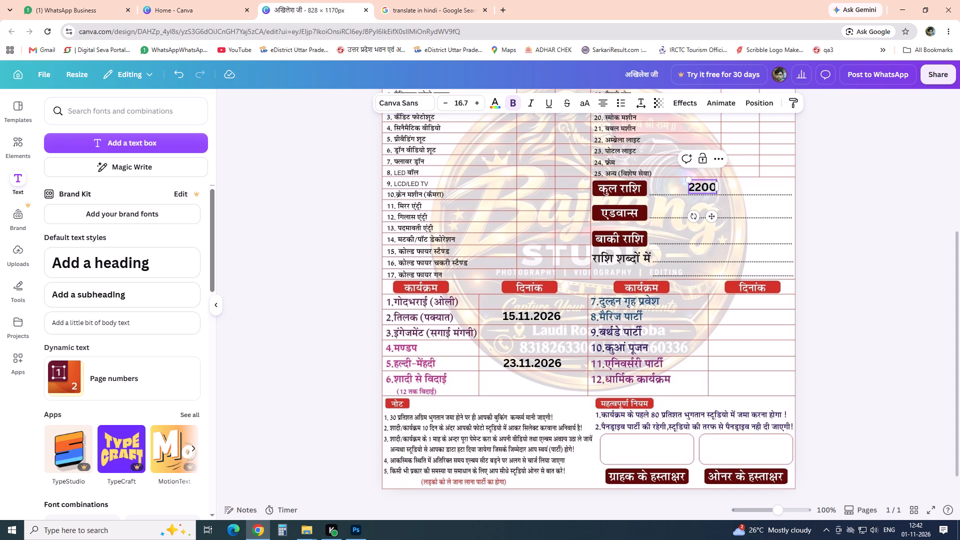
{"action": "key", "text": "BackSpace"}
{"action": "key", "text": "BackSpace"}
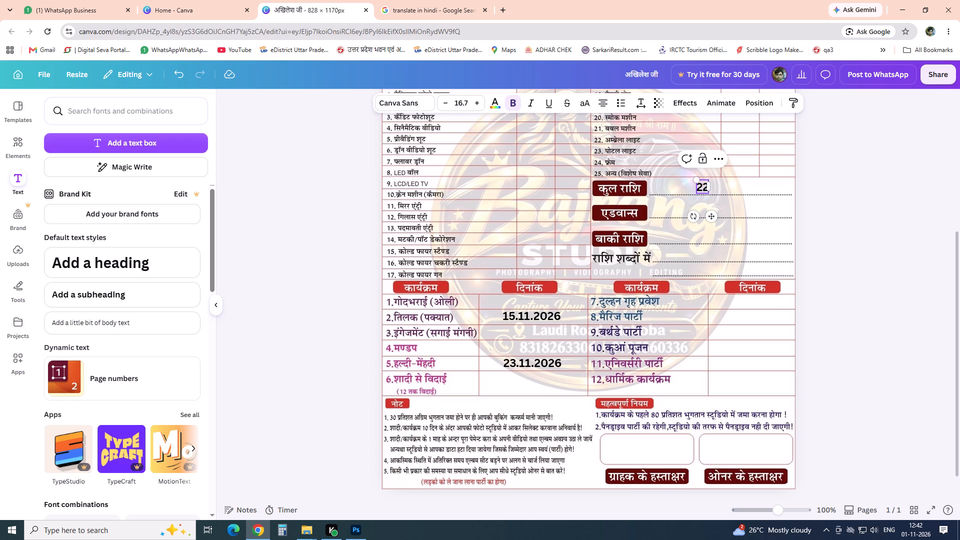
{"action": "type", "text": "500"}
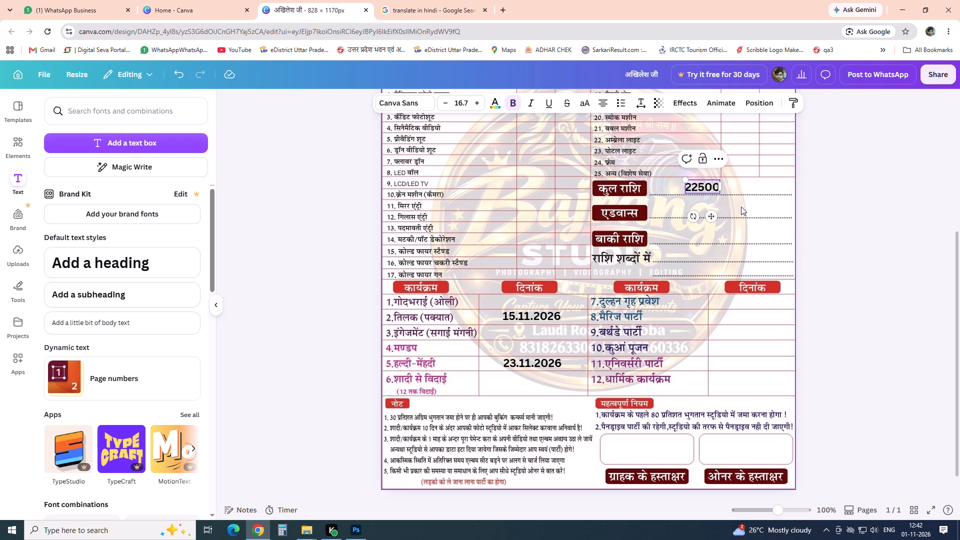
{"action": "left_click", "coordinate": [749, 189]}
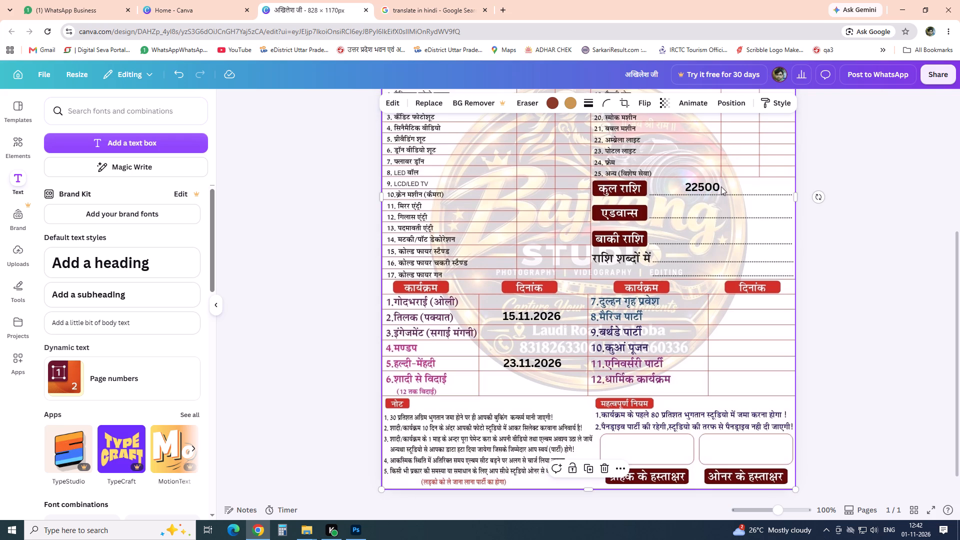
Duplicate the 22500 amount, move the copy beside राशि शब्दों में, and lock the original on the कुल राशि line.
{"action": "left_click", "coordinate": [721, 186]}
{"action": "left_click", "coordinate": [713, 186]}
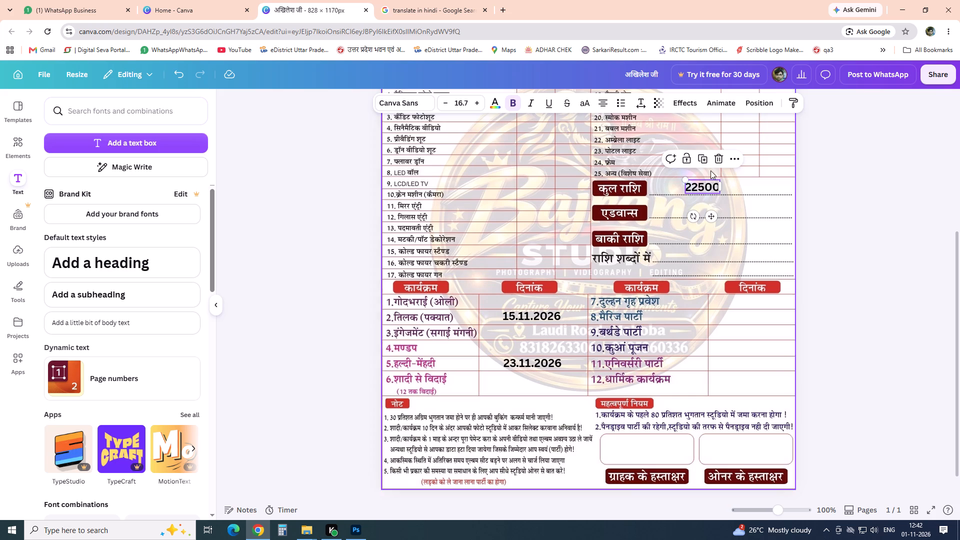
{"action": "left_click", "coordinate": [705, 158]}
{"action": "left_click_drag", "start_coordinate": [708, 193], "coordinate": [729, 264]}
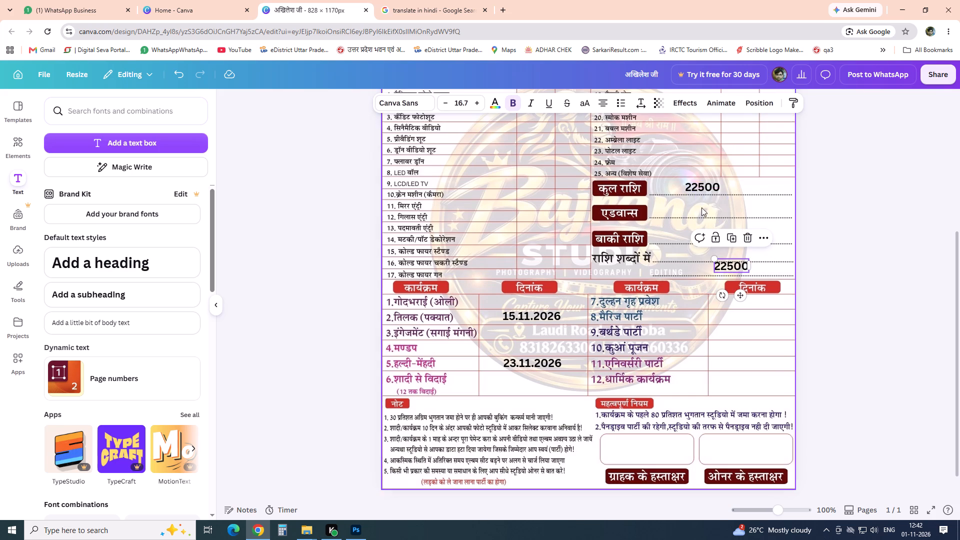
{"action": "left_click", "coordinate": [703, 191]}
{"action": "left_click", "coordinate": [684, 155]}
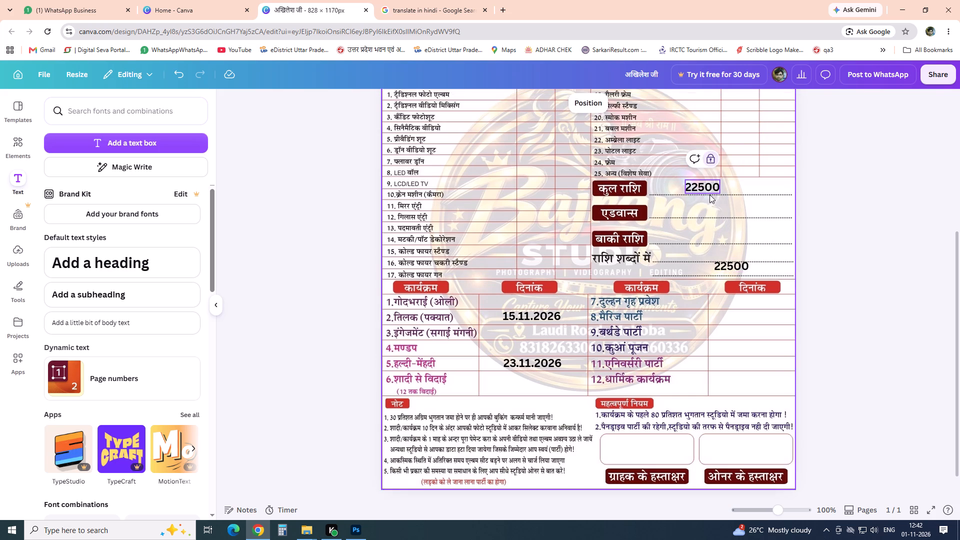
Change the unlocked 22500 copy to 1000 and place it on the एडवान्स line.
{"action": "left_click", "coordinate": [727, 265]}
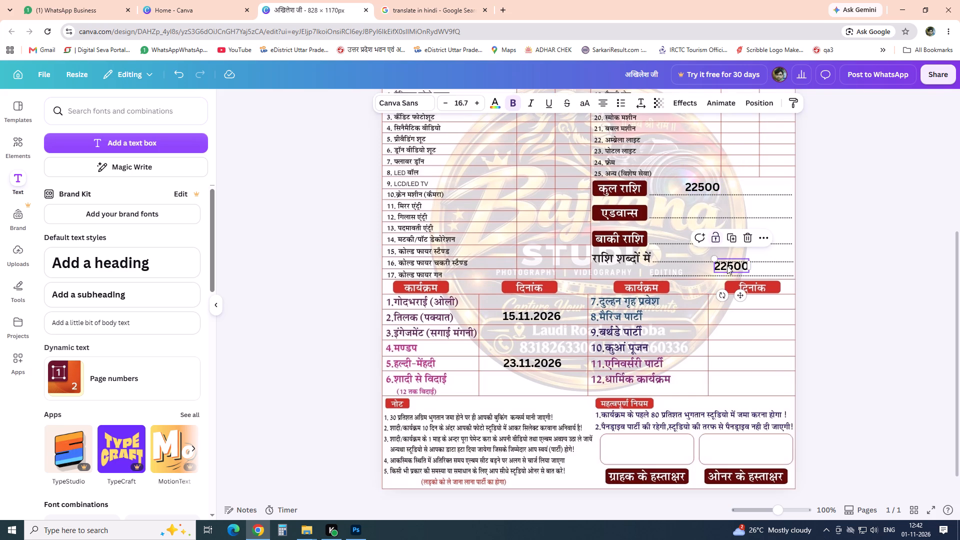
{"action": "left_click_drag", "start_coordinate": [730, 265], "coordinate": [703, 229]}
{"action": "double_click", "coordinate": [690, 230]}
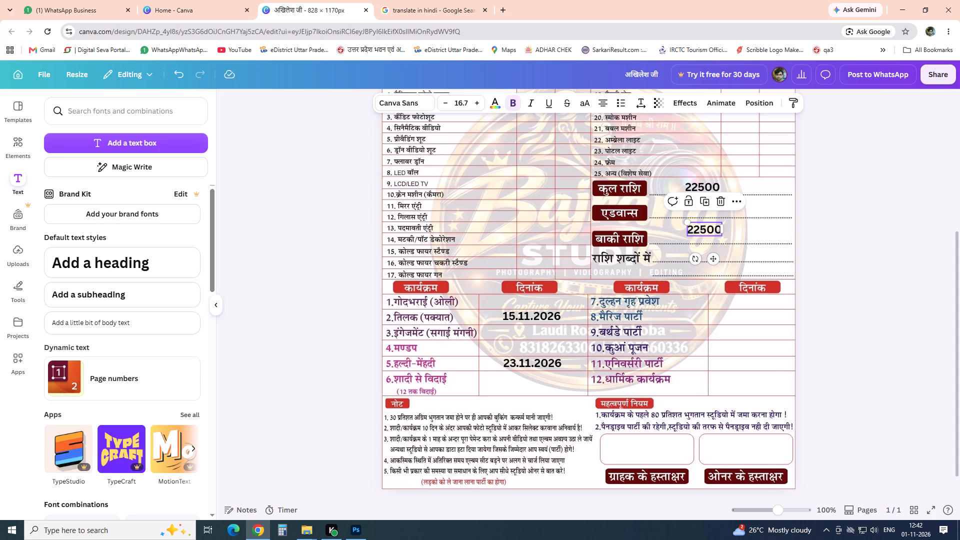
{"action": "type", "text": "1000"}
{"action": "left_click", "coordinate": [748, 229]}
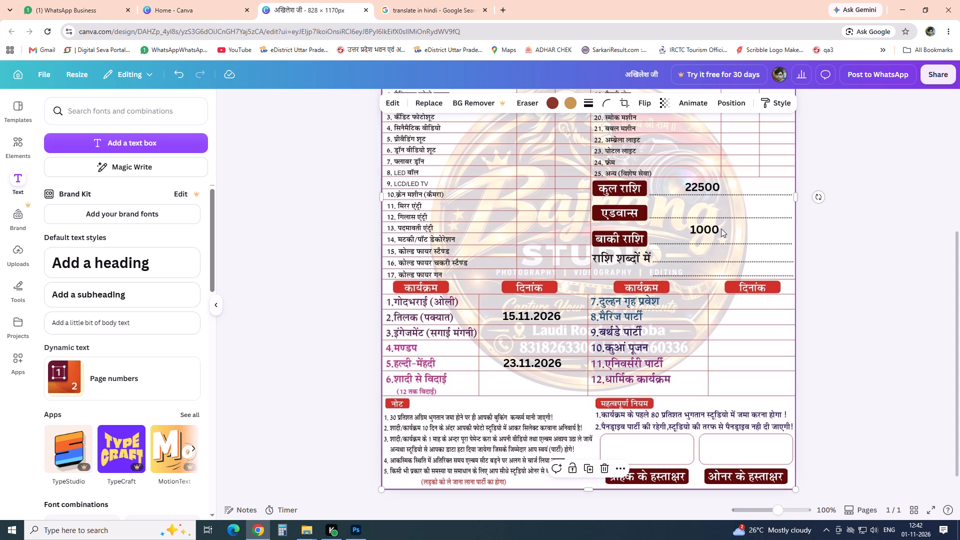
{"action": "left_click_drag", "start_coordinate": [706, 232], "coordinate": [703, 211]}
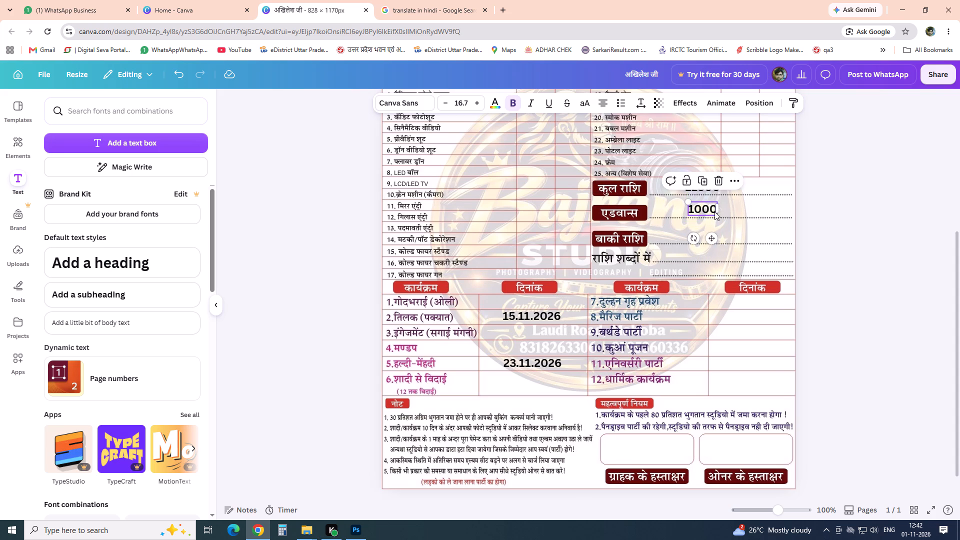
Add the currency suffix to the advance amount on the एडवान्स line so it reads 1000. Rs.
{"action": "double_click", "coordinate": [712, 212]}
{"action": "left_click", "coordinate": [712, 212]}
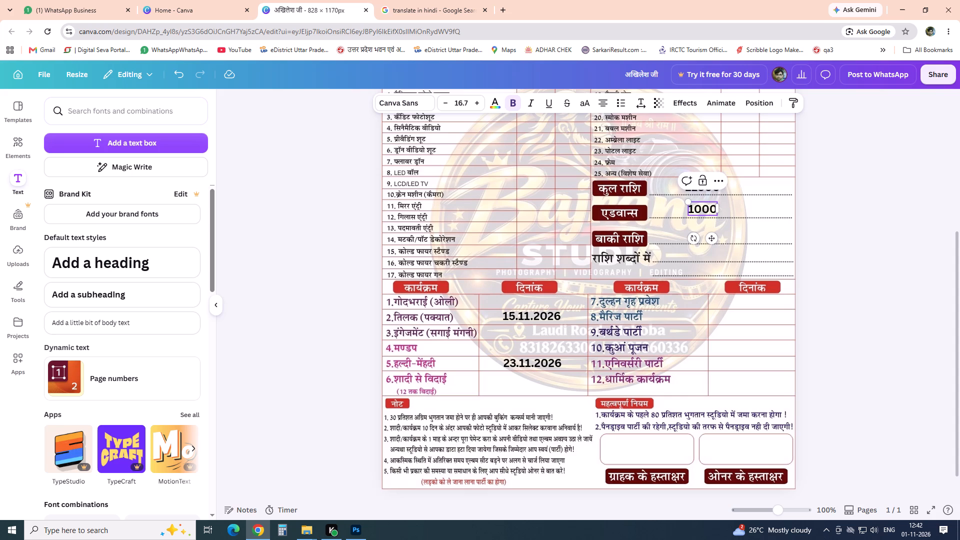
{"action": "key", "text": "Right"}
{"action": "key", "text": "space"}
{"action": "key", "text": "r"}
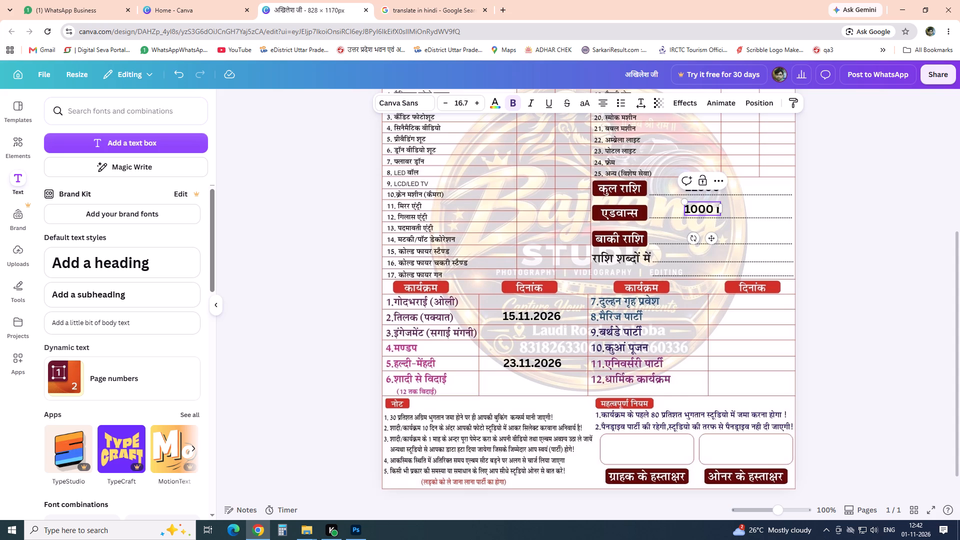
{"action": "key", "text": "BackSpace"}
{"action": "type", "text": "Rs"}
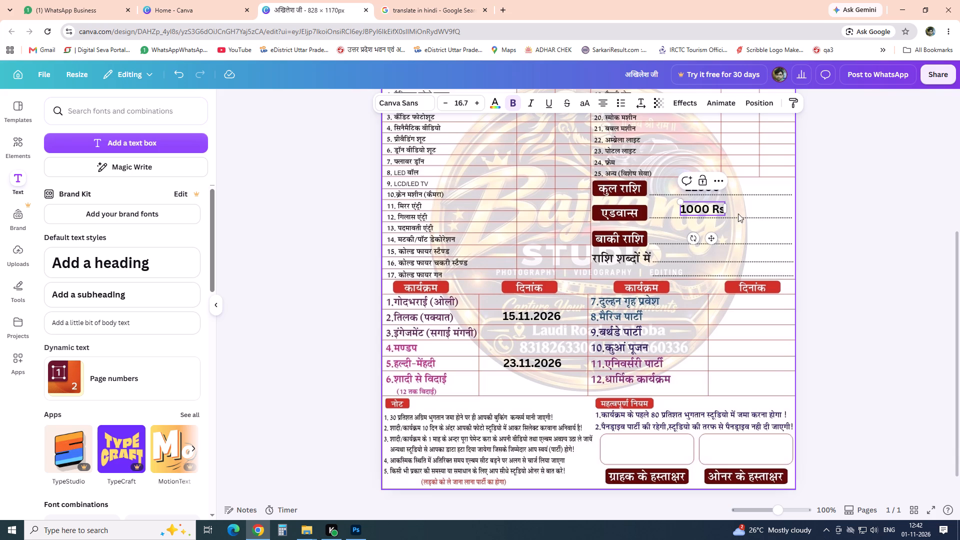
{"action": "left_click", "coordinate": [709, 212]}
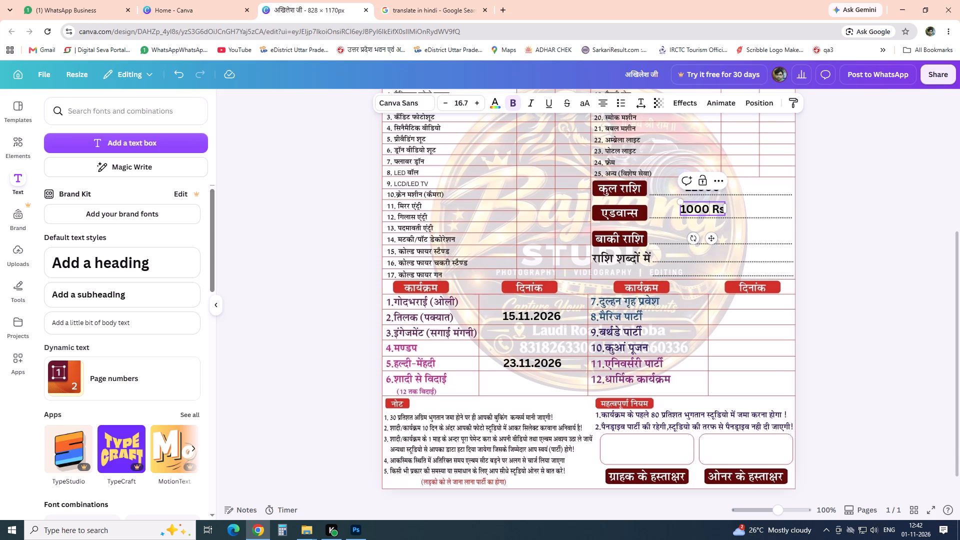
{"action": "key", "text": "period"}
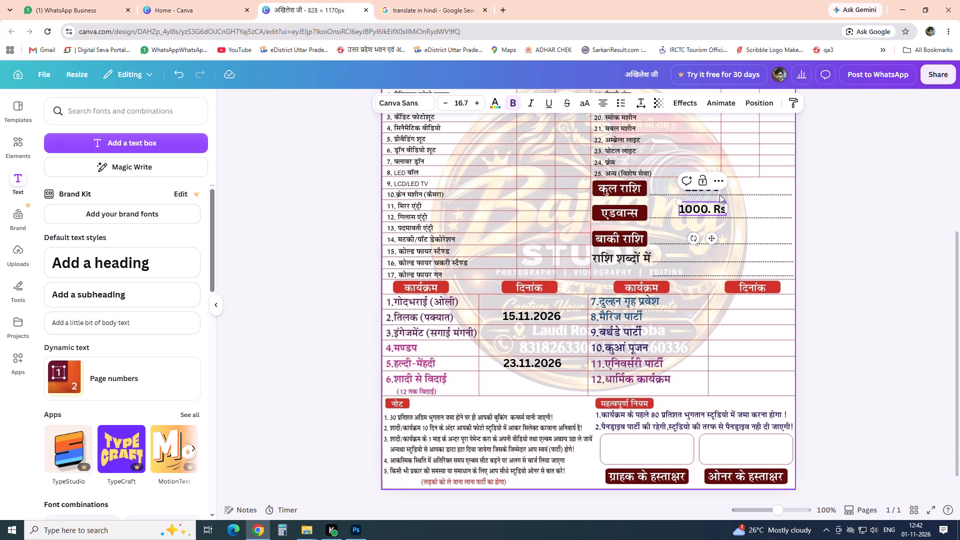
Unlock the amount on the कुल राशि line, extend it to read 22500. Rs, and lock it again.
{"action": "left_click", "coordinate": [726, 190]}
{"action": "double_click", "coordinate": [717, 188]}
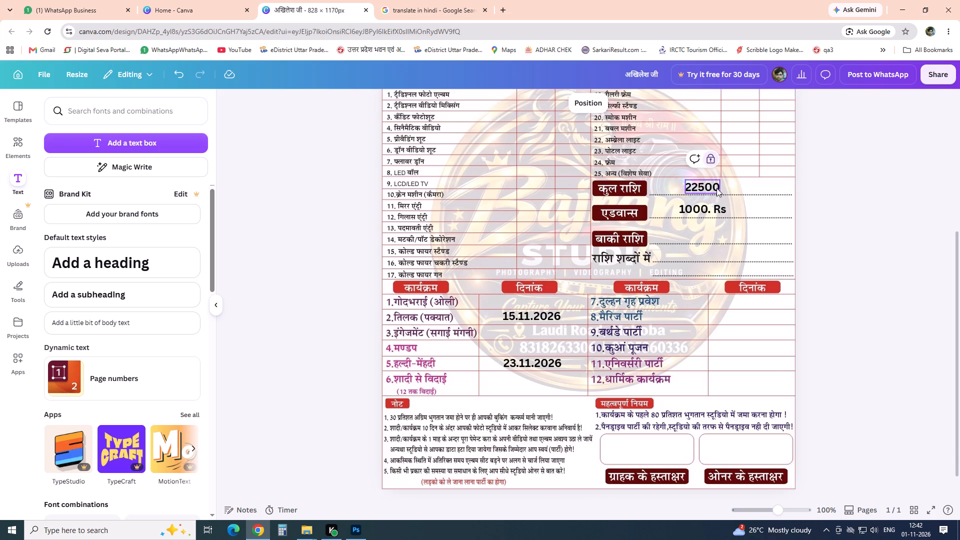
{"action": "left_click", "coordinate": [714, 187]}
{"action": "left_click", "coordinate": [710, 183]}
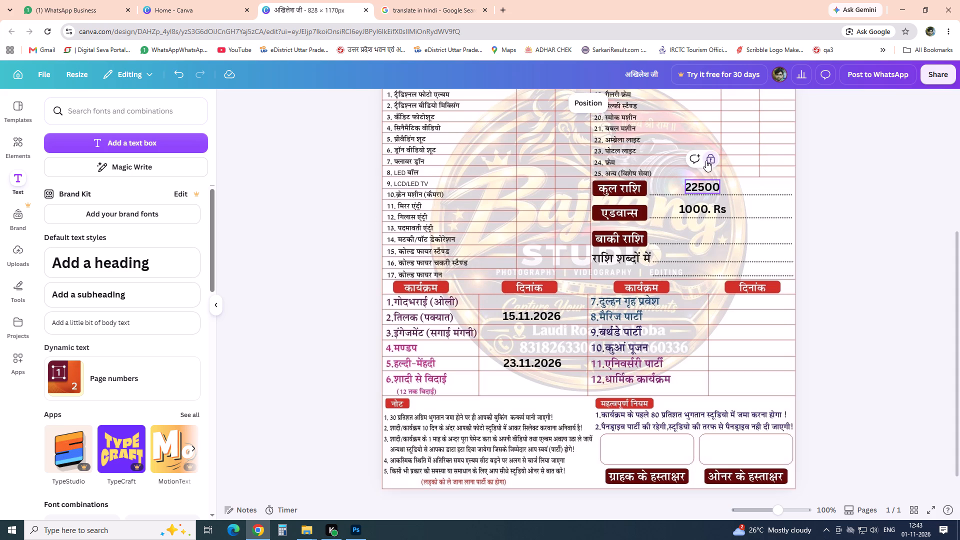
{"action": "left_click", "coordinate": [708, 158]}
{"action": "left_click", "coordinate": [713, 187]}
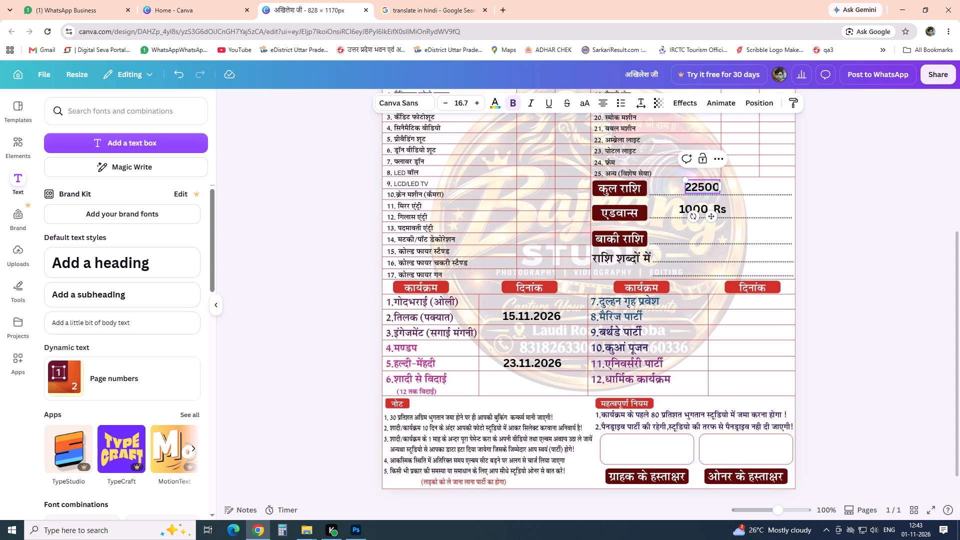
{"action": "key", "text": "period"}
{"action": "key", "text": "BackSpace"}
{"action": "key", "text": "Right"}
{"action": "key", "text": "period"}
{"action": "key", "text": "space"}
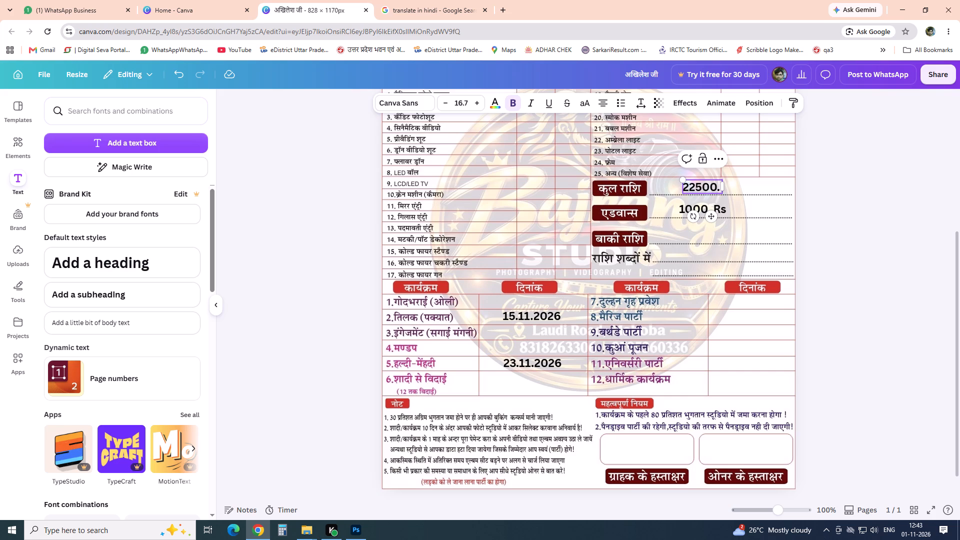
{"action": "key", "text": "shift+r"}
{"action": "key", "text": "s"}
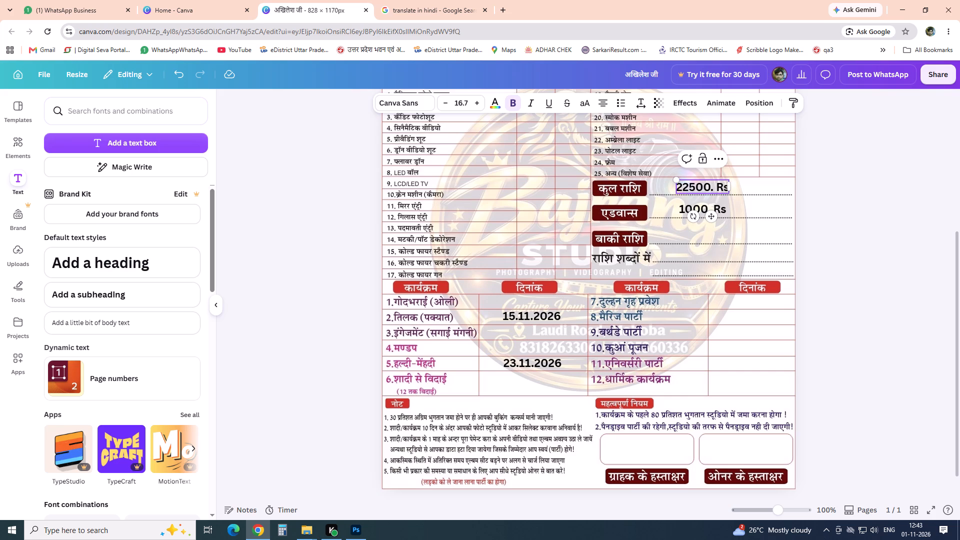
{"action": "left_click", "coordinate": [706, 160]}
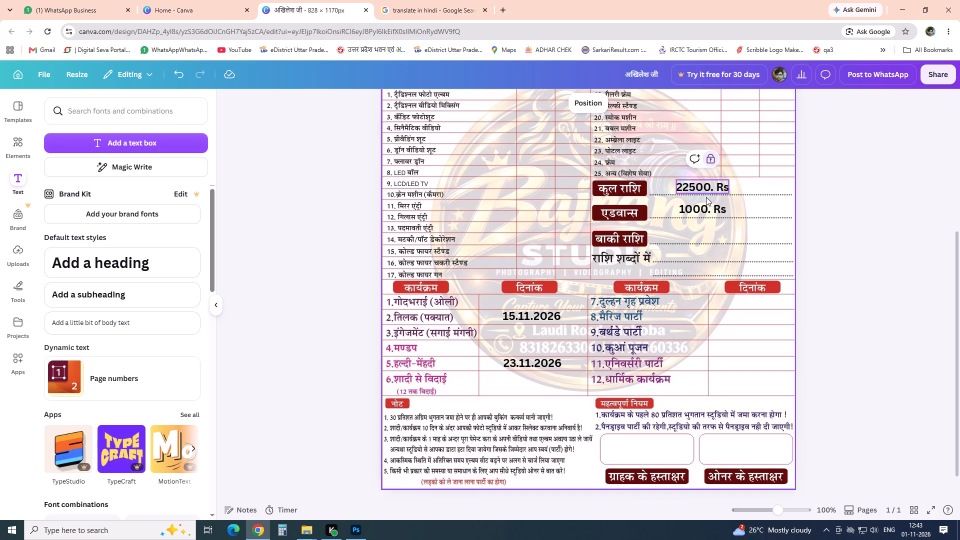
Duplicate the 1000. Rs amount, lock the original on the एडवान्स line, and place the copy on the बाकी राशि line.
{"action": "left_click", "coordinate": [706, 206]}
{"action": "left_click", "coordinate": [703, 177]}
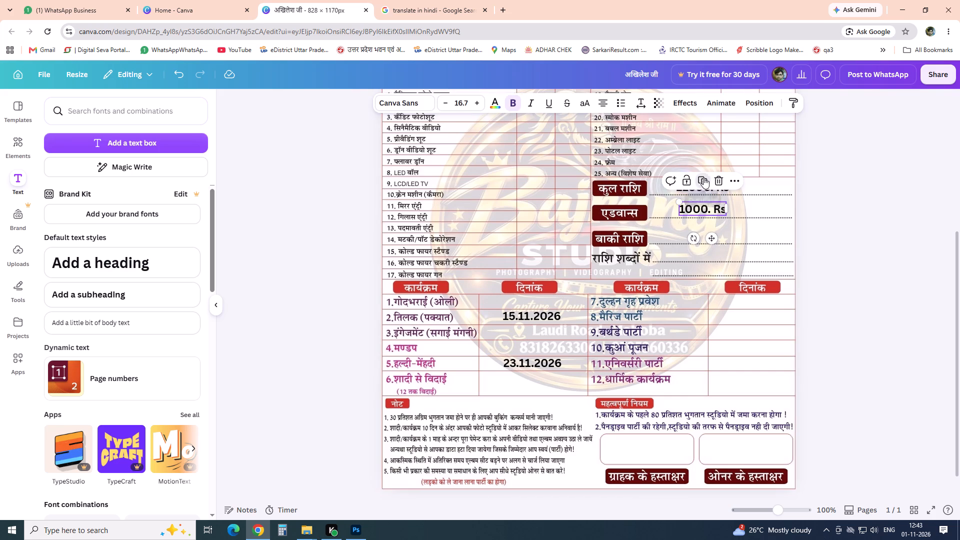
{"action": "left_click_drag", "start_coordinate": [711, 226], "coordinate": [711, 274]}
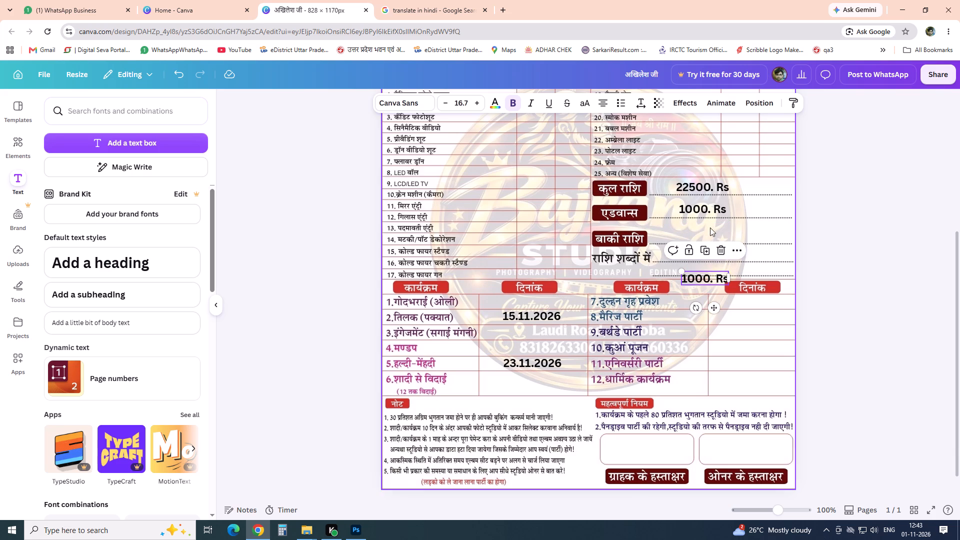
{"action": "left_click", "coordinate": [707, 213]}
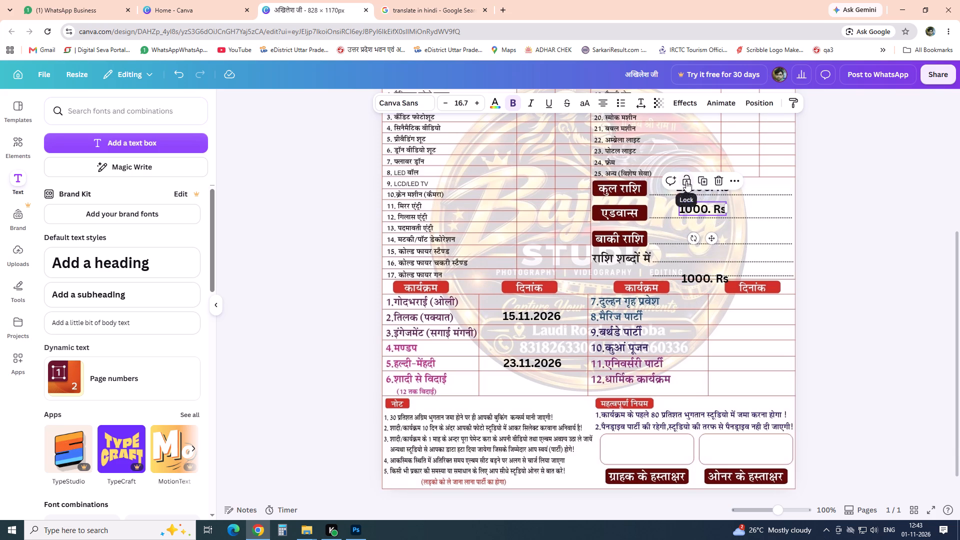
{"action": "left_click", "coordinate": [686, 181]}
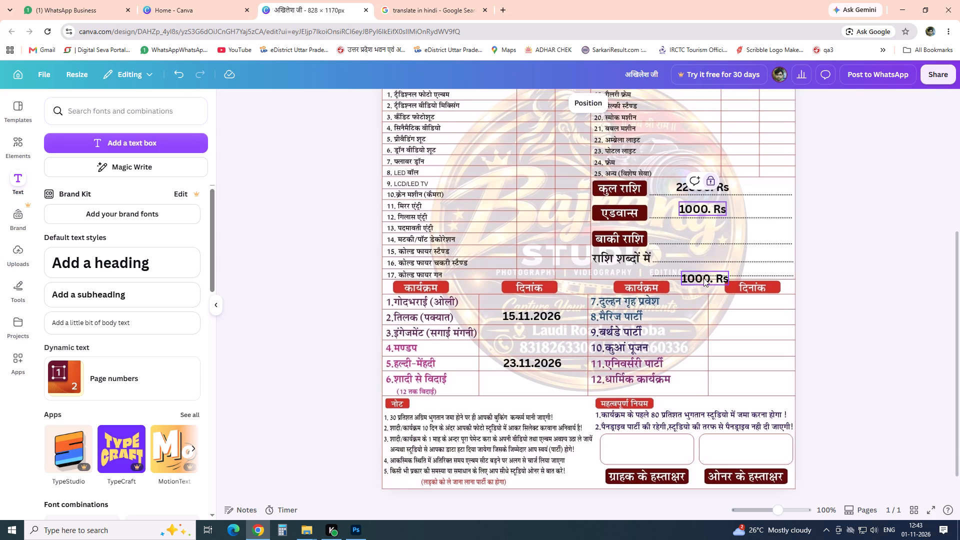
{"action": "left_click_drag", "start_coordinate": [703, 280], "coordinate": [702, 265]}
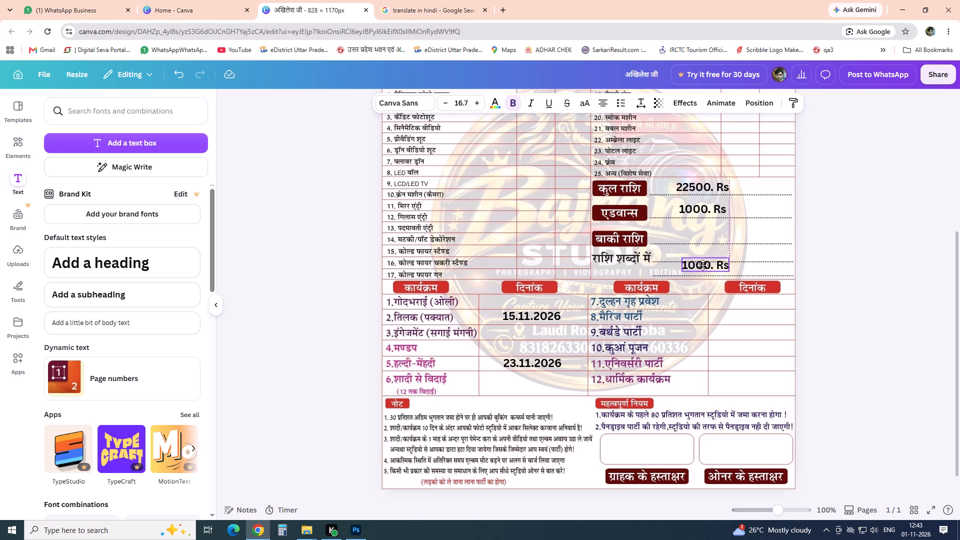
{"action": "left_click_drag", "start_coordinate": [702, 265], "coordinate": [699, 235]}
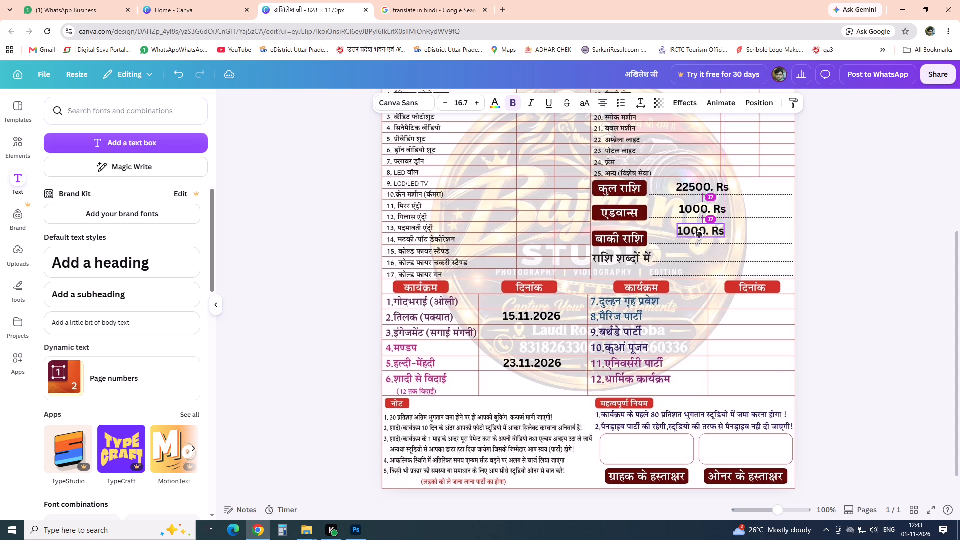
{"action": "left_click_drag", "start_coordinate": [699, 235], "coordinate": [699, 236]}
Change the amount on the बाकी राशि line to 21500. Rs.
{"action": "double_click", "coordinate": [679, 237]}
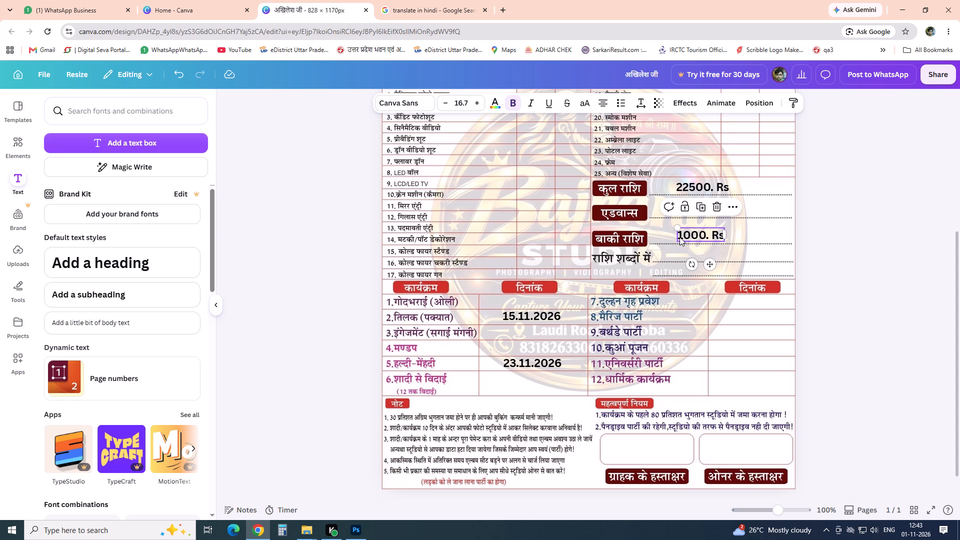
{"action": "left_click", "coordinate": [679, 237]}
{"action": "left_click_drag", "start_coordinate": [679, 237], "coordinate": [687, 237]}
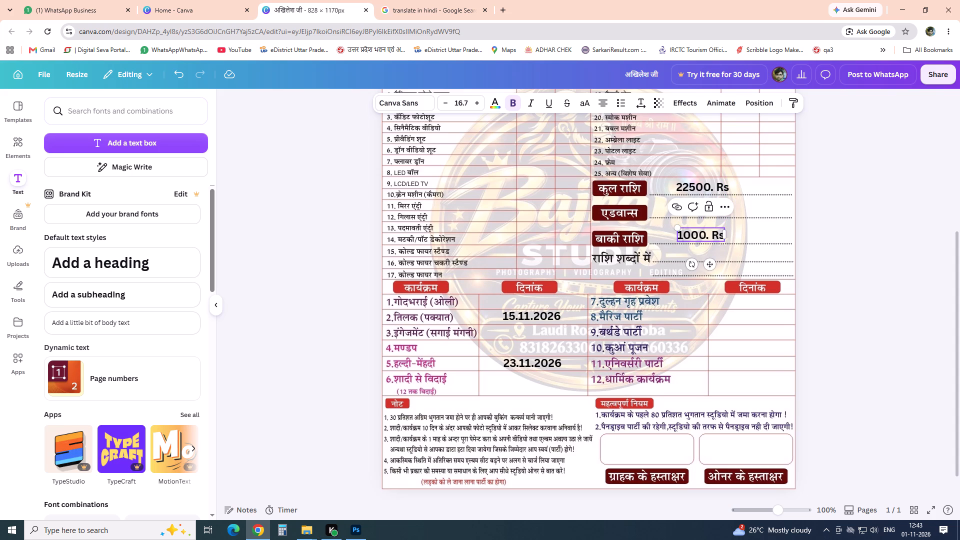
{"action": "left_click_drag", "start_coordinate": [687, 237], "coordinate": [693, 237]}
{"action": "left_click_drag", "start_coordinate": [705, 236], "coordinate": [686, 239]}
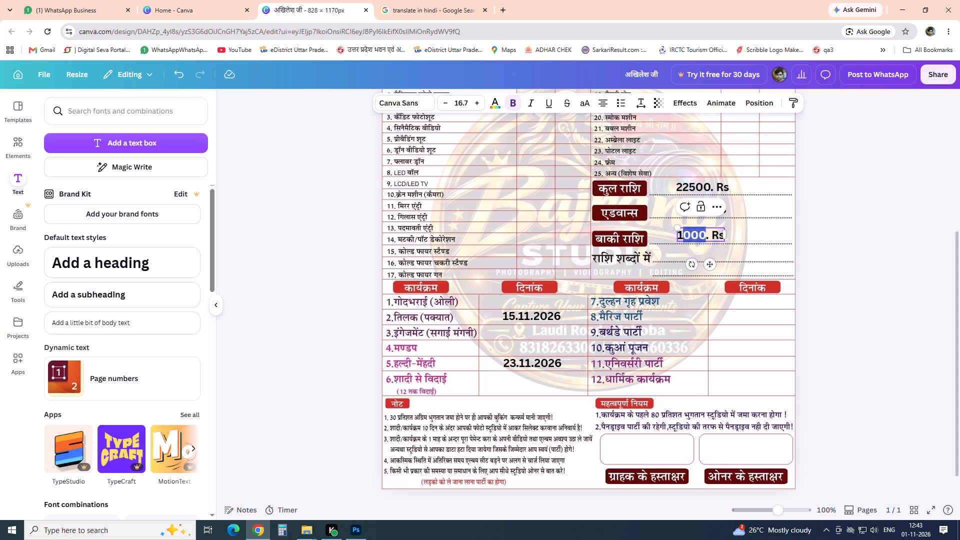
{"action": "left_click_drag", "start_coordinate": [686, 239], "coordinate": [679, 239]}
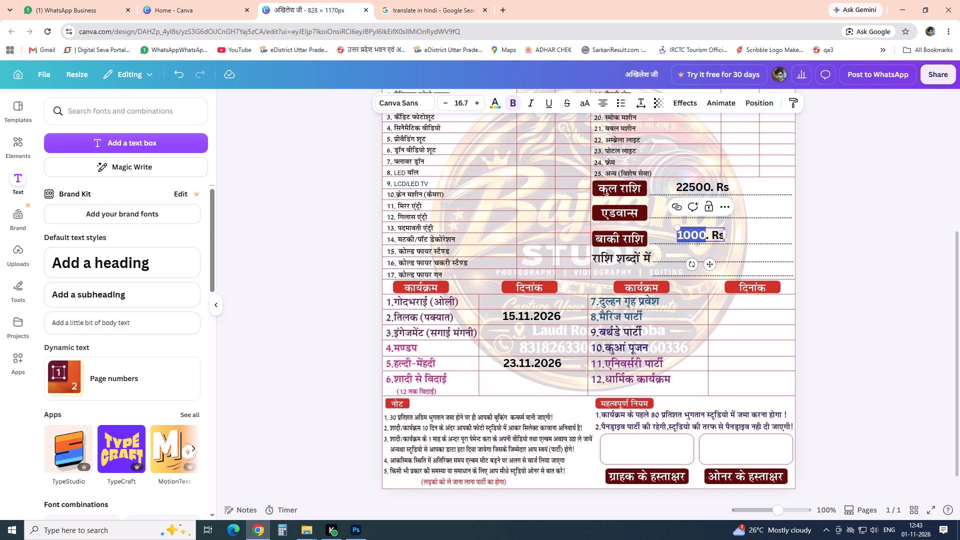
{"action": "type", "text": "21"}
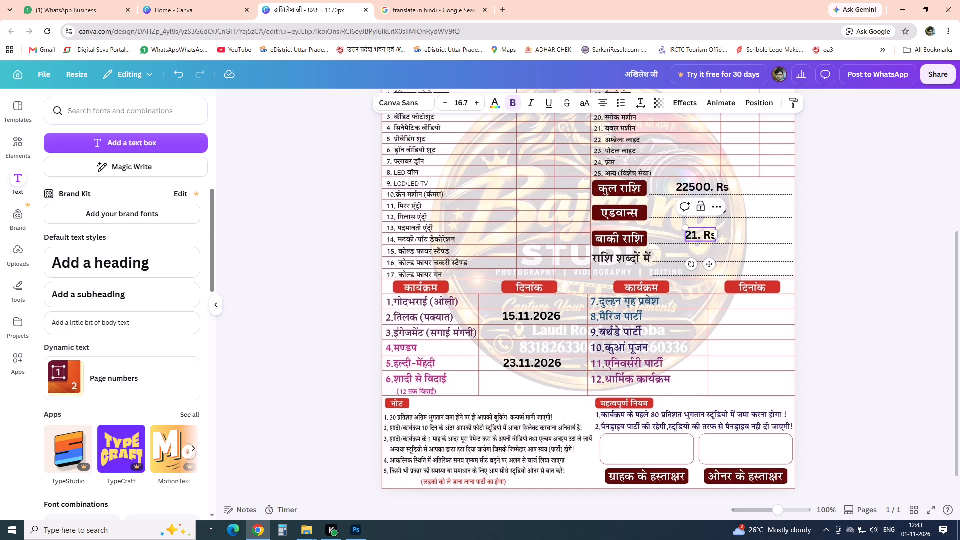
{"action": "key", "text": "2"}
{"action": "key", "text": "BackSpace"}
{"action": "type", "text": "500"}
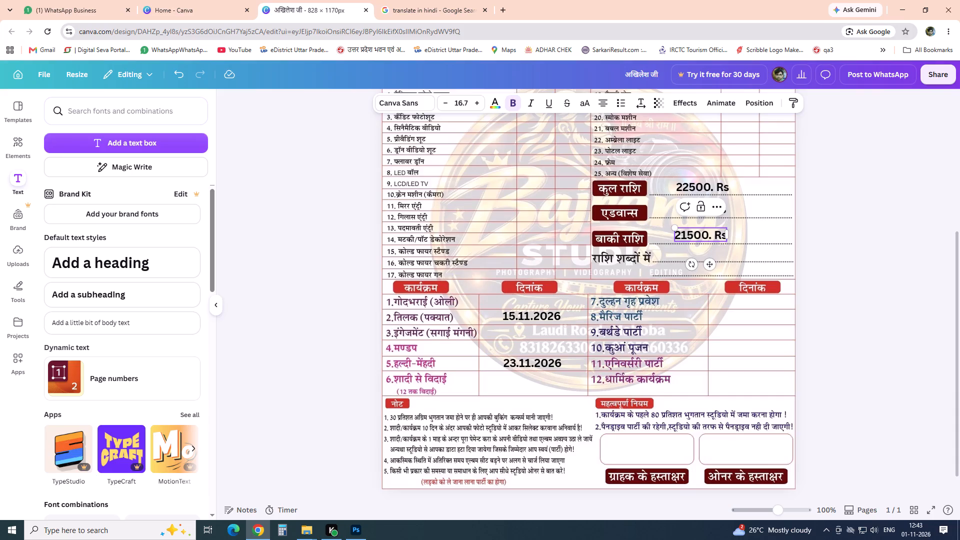
{"action": "left_click", "coordinate": [750, 238]}
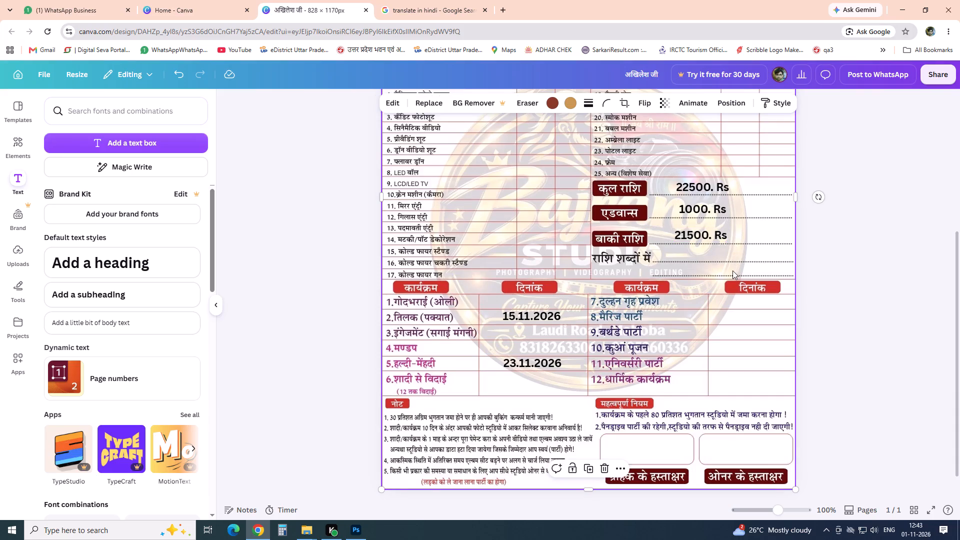
Review the form from the customer details and dates down to the amounts, programme dates and signature boxes.
{"action": "scroll", "coordinate": [726, 280], "scroll_direction": "up", "scroll_amount": 2}
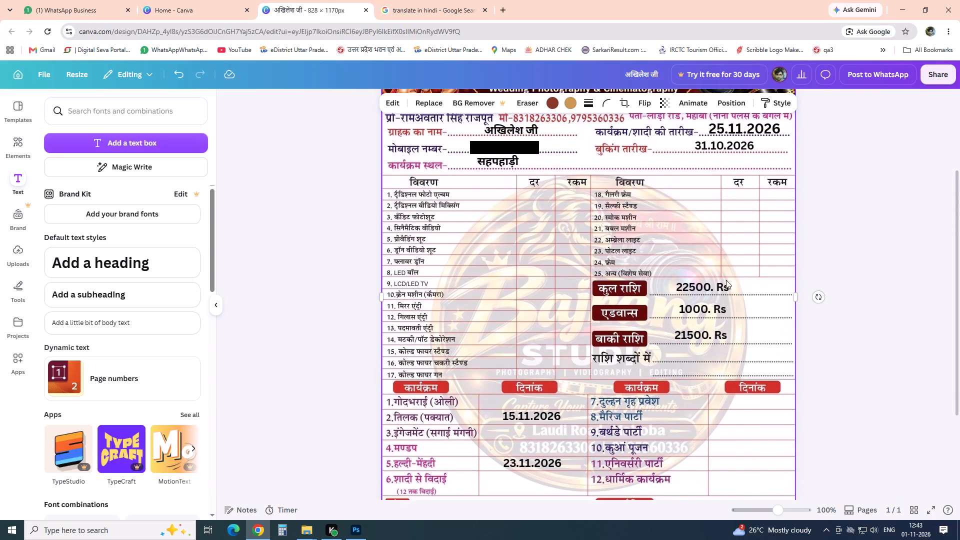
{"action": "scroll", "coordinate": [726, 280], "scroll_direction": "down", "scroll_amount": 1}
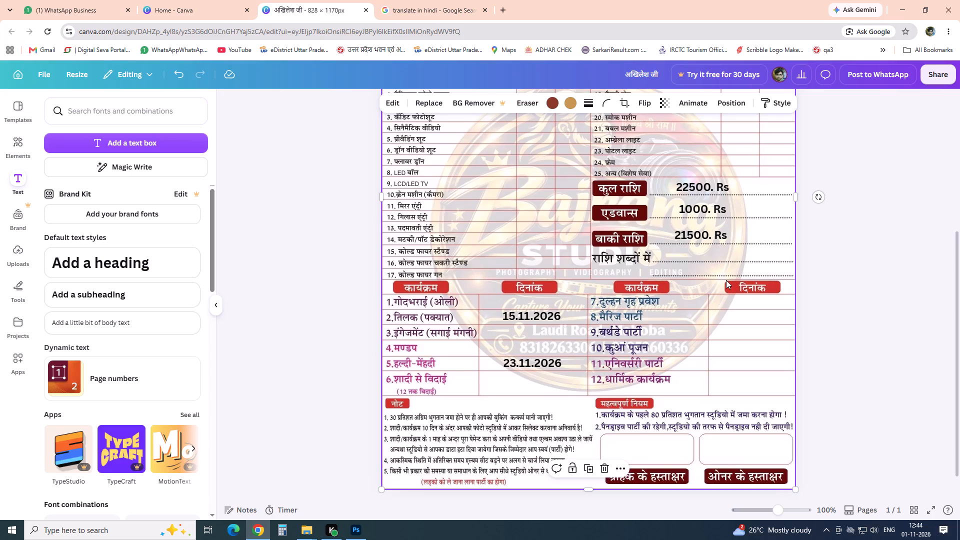
{"action": "scroll", "coordinate": [726, 280], "scroll_direction": "up", "scroll_amount": 2}
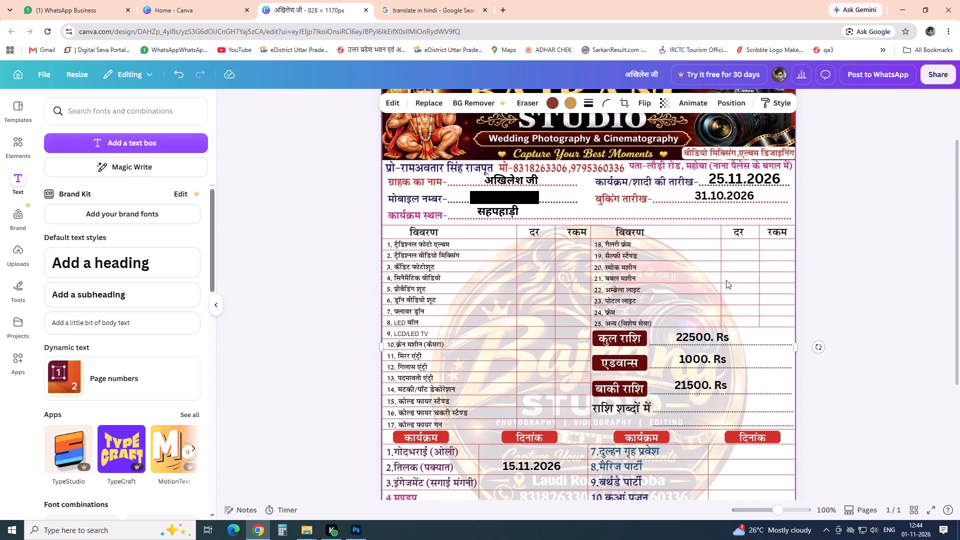
{"action": "scroll", "coordinate": [726, 280], "scroll_direction": "up", "scroll_amount": 1}
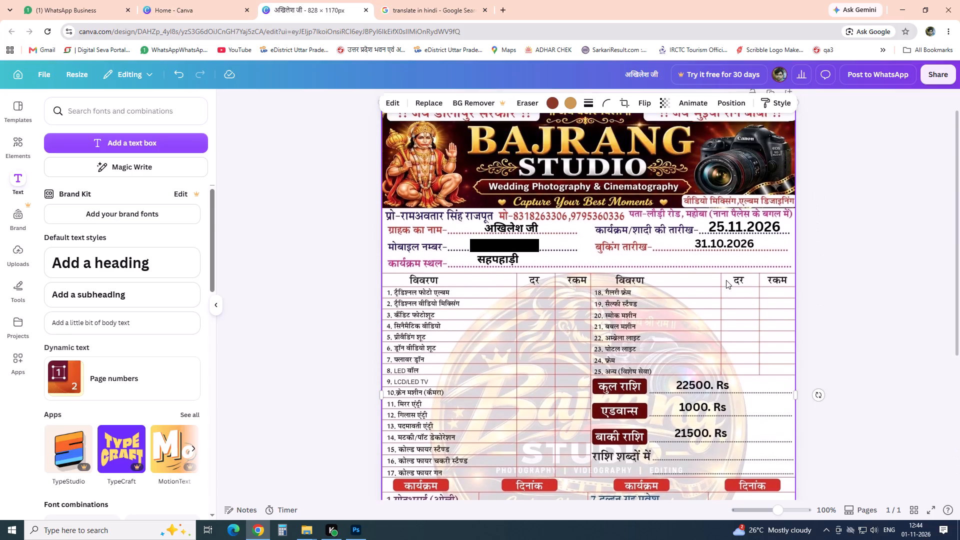
{"action": "scroll", "coordinate": [726, 280], "scroll_direction": "down", "scroll_amount": 1}
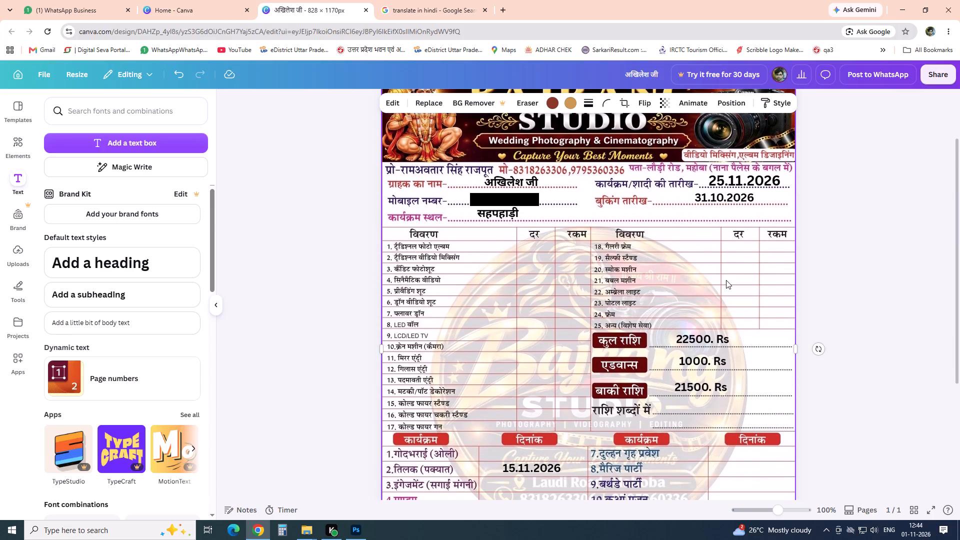
{"action": "scroll", "coordinate": [726, 280], "scroll_direction": "down", "scroll_amount": 1}
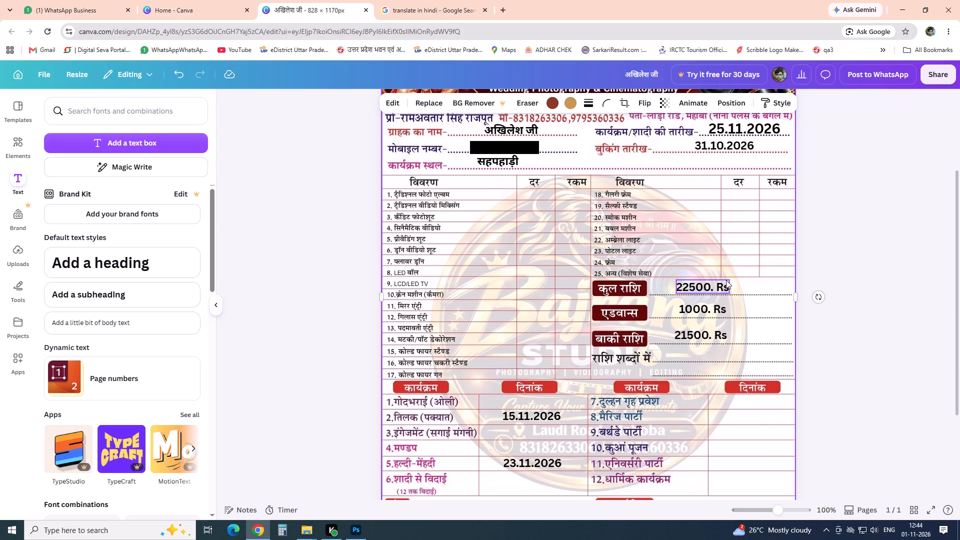
{"action": "scroll", "coordinate": [726, 280], "scroll_direction": "down", "scroll_amount": 1}
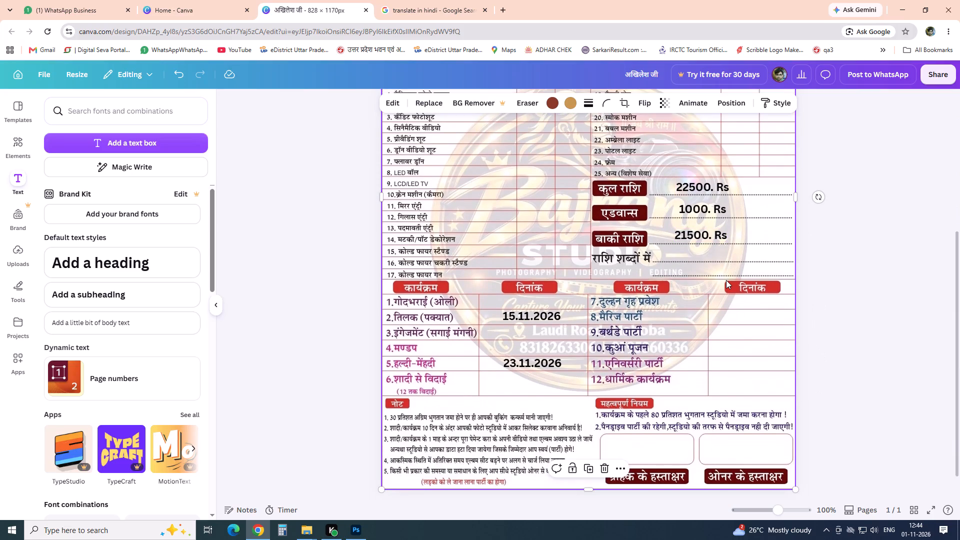